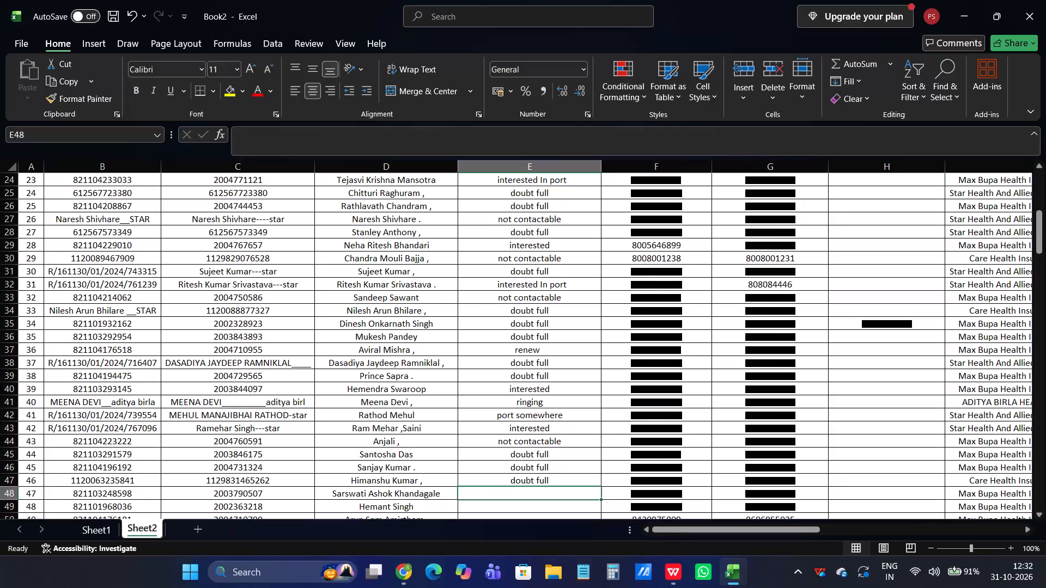
Switch to the renewal calling list in Chrome and look up the call status for the customer in row 48 of Sheet2.
{"action": "left_click", "coordinate": [0, 0]}
{"action": "left_click", "coordinate": [256, 317]}
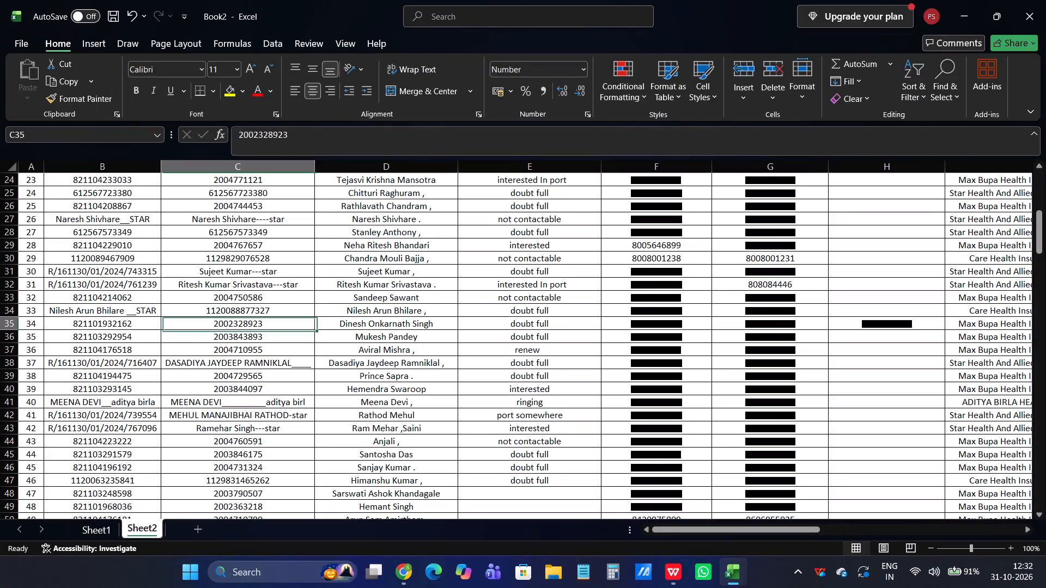
{"action": "scroll", "coordinate": [356, 403], "scroll_direction": "down", "scroll_amount": 1}
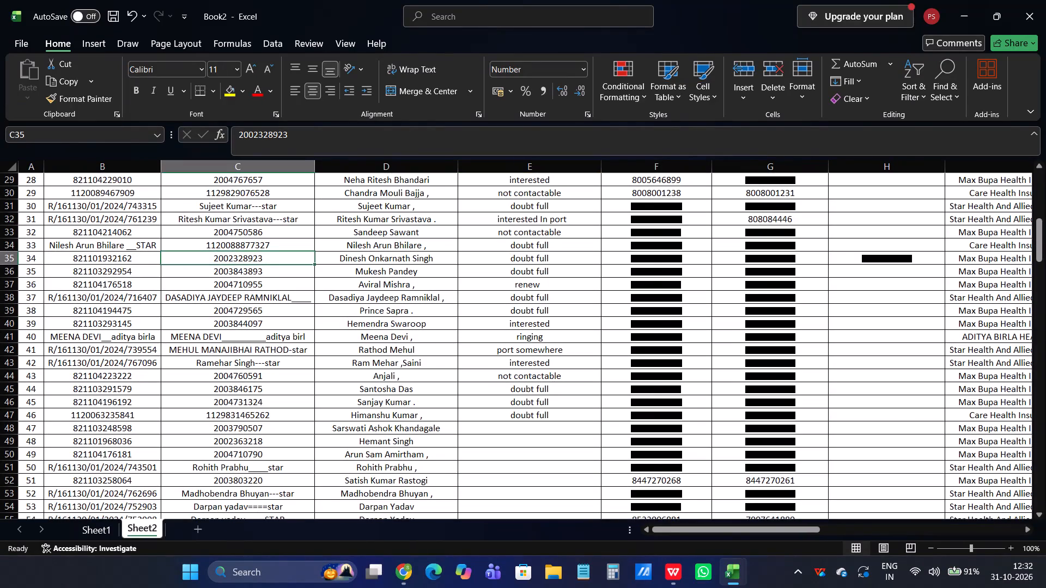
{"action": "left_click", "coordinate": [394, 432]}
{"action": "key", "text": "alt+Tab"}
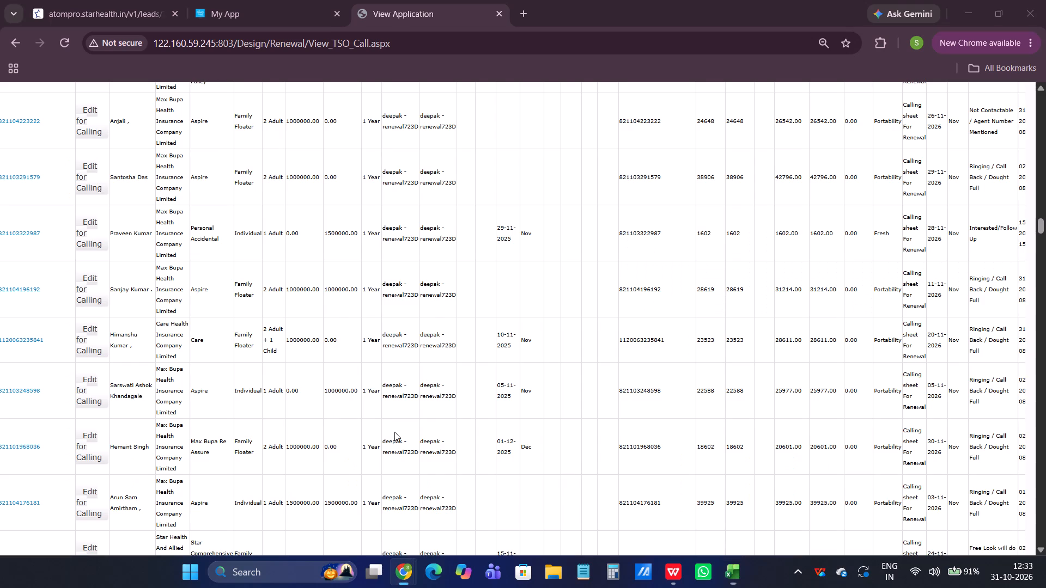
{"action": "scroll", "coordinate": [385, 400], "scroll_direction": "down", "scroll_amount": 1}
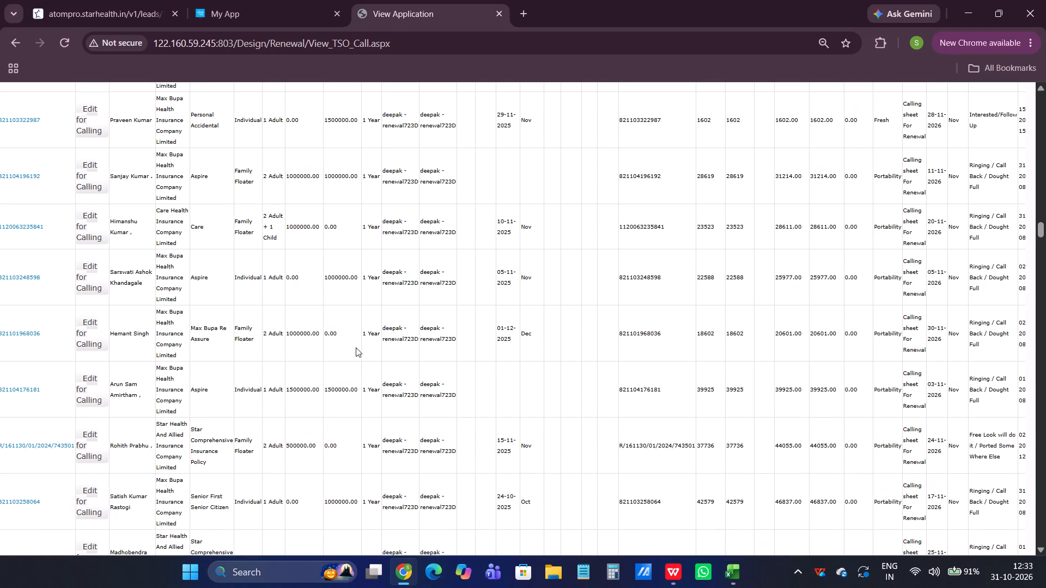
{"action": "left_click", "coordinate": [337, 308]}
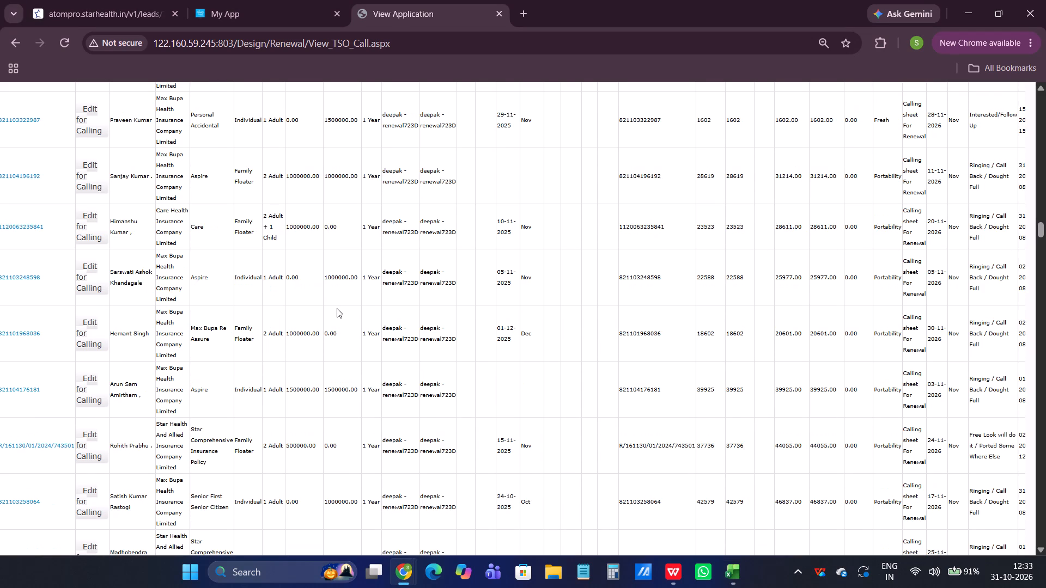
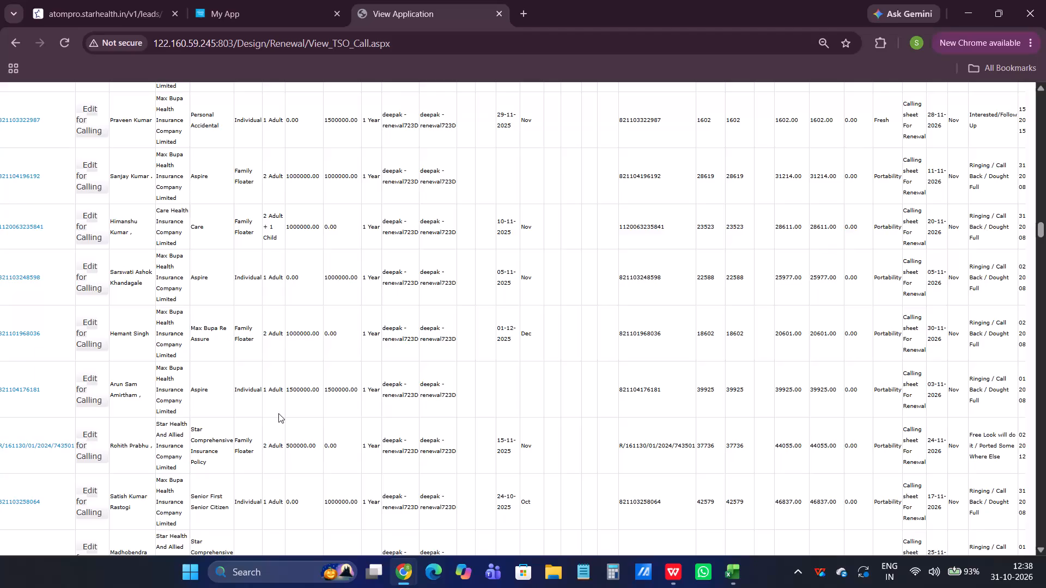
Check the renewal calling list in Chrome, and enter "doubt full" as the row 48 customer's call status in Sheet2 in Excel.
{"action": "left_click", "coordinate": [276, 412]}
{"action": "key", "text": "alt+Tab"}
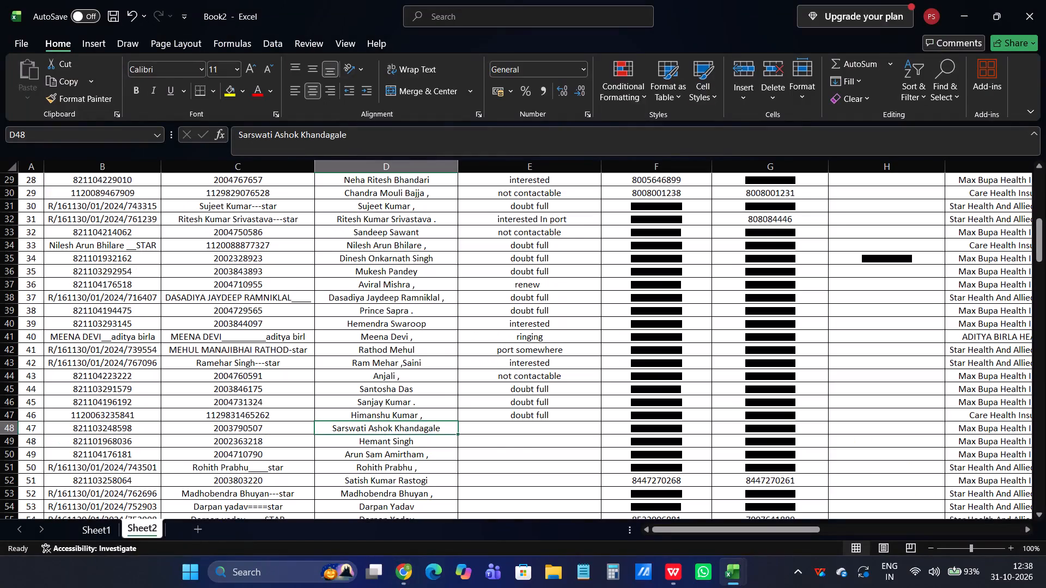
{"action": "key", "text": "alt+Tab"}
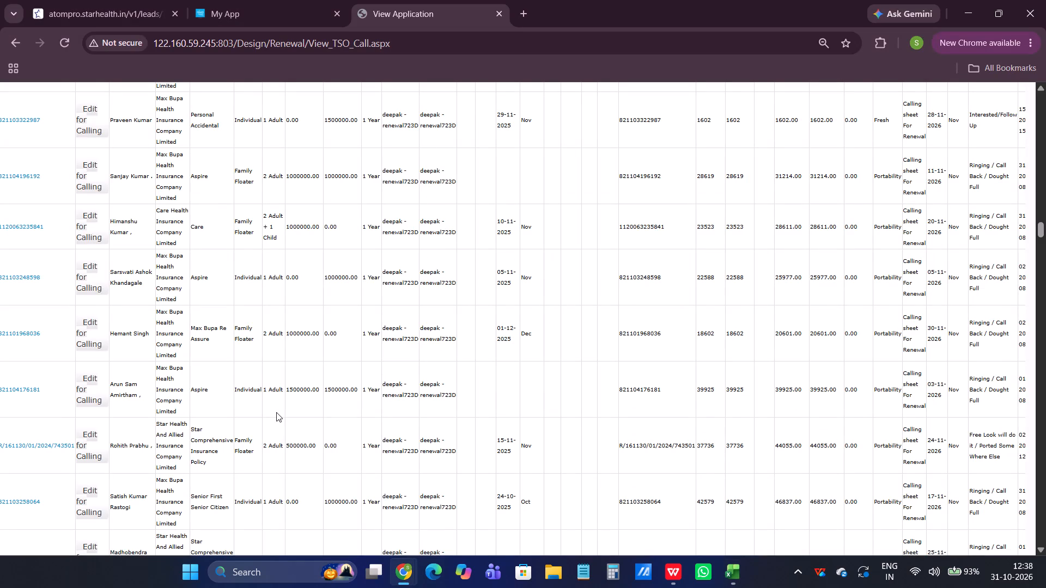
{"action": "left_click", "coordinate": [521, 265]}
{"action": "key", "text": "alt+Tab"}
{"action": "key", "text": "Tab"}
{"action": "key", "text": "d"}
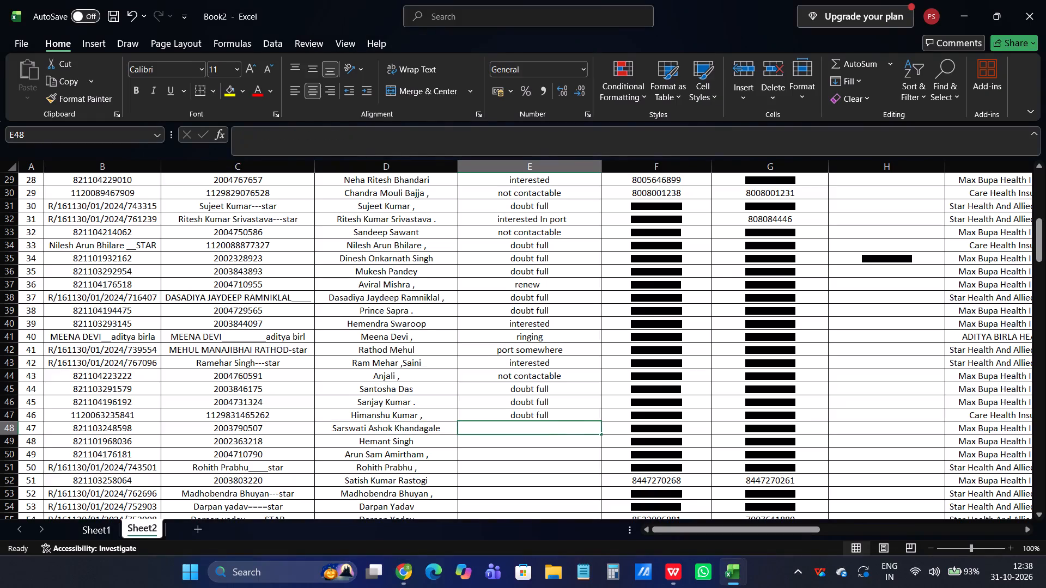
{"action": "key", "text": "Return"}
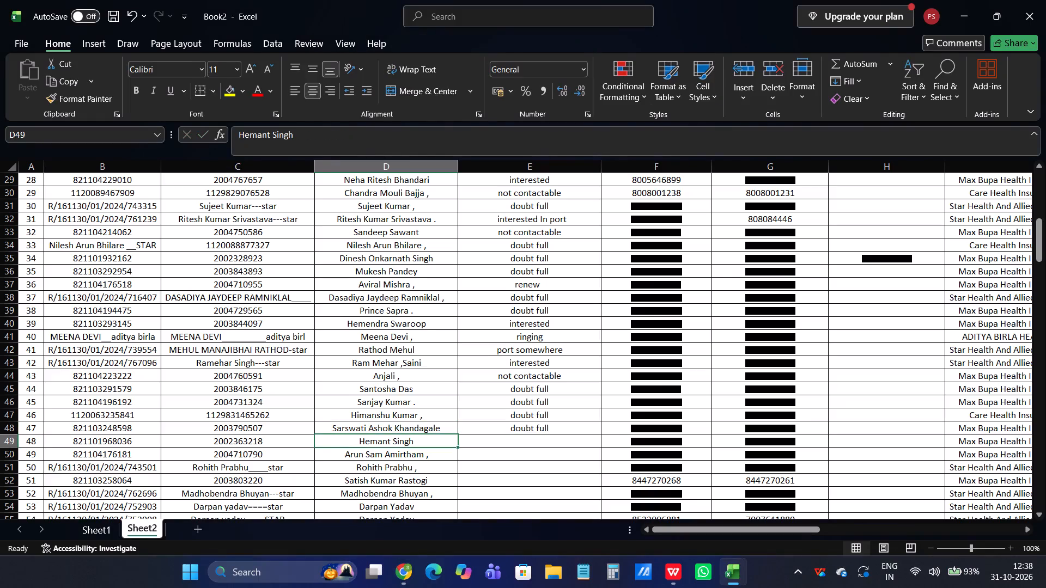
Check the Chrome calling list for the customers in rows 49 and 50, and enter "doubt full" as both call statuses in Excel.
{"action": "key", "text": "Right"}
{"action": "key", "text": "Down"}
{"action": "key", "text": "Up"}
{"action": "key", "text": "Down"}
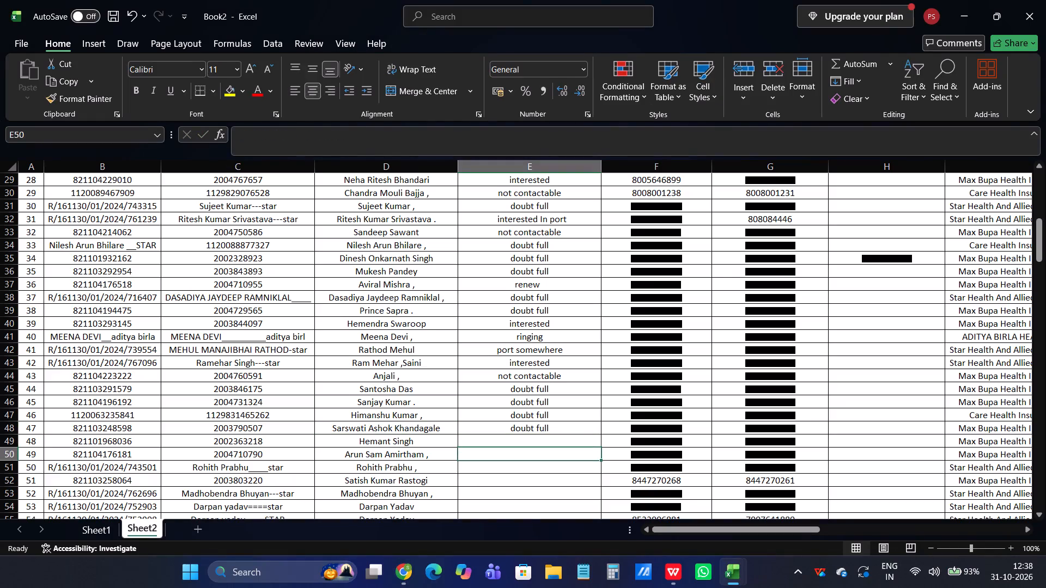
{"action": "key", "text": "Up"}
{"action": "key", "text": "alt+Tab"}
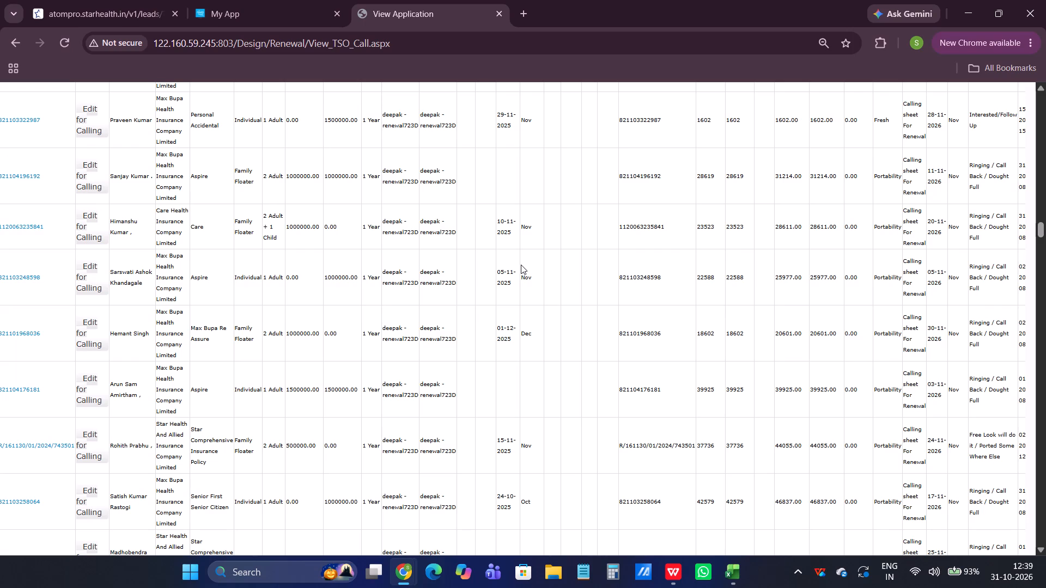
{"action": "key", "text": "alt+Tab"}
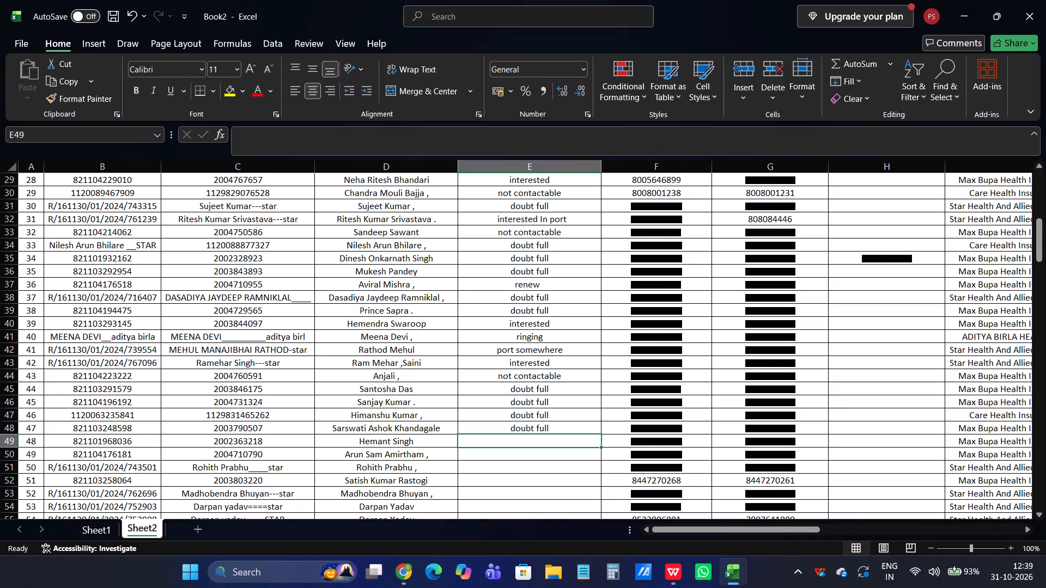
{"action": "key", "text": "d"}
{"action": "key", "text": "Return"}
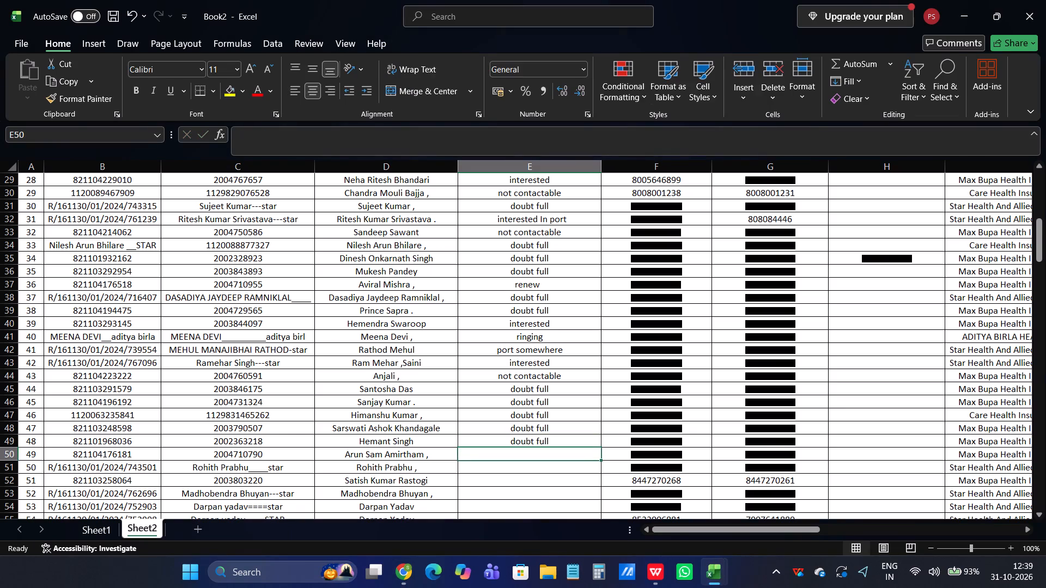
{"action": "key", "text": "alt+Tab"}
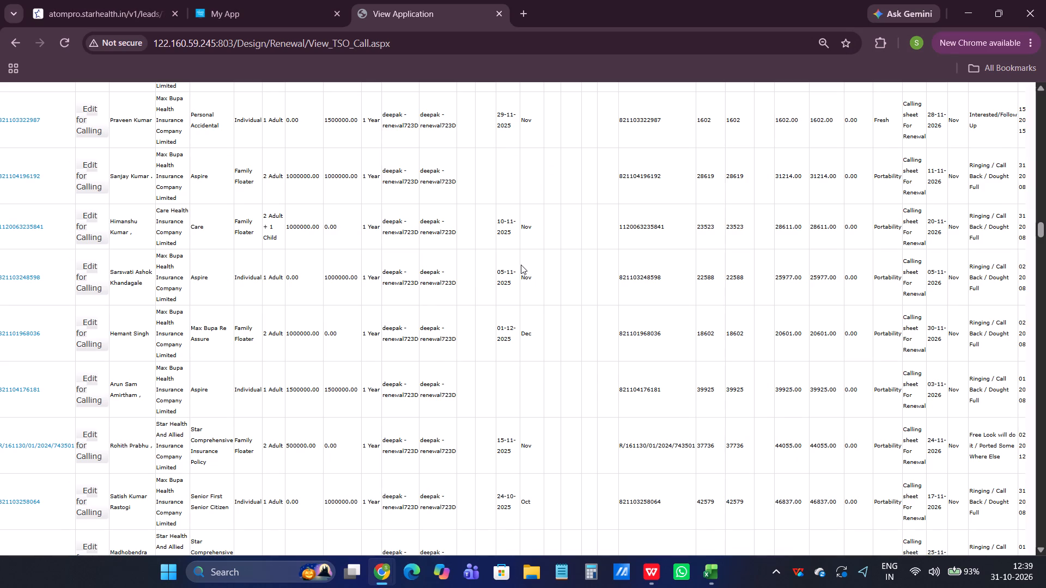
{"action": "key", "text": "alt+Tab"}
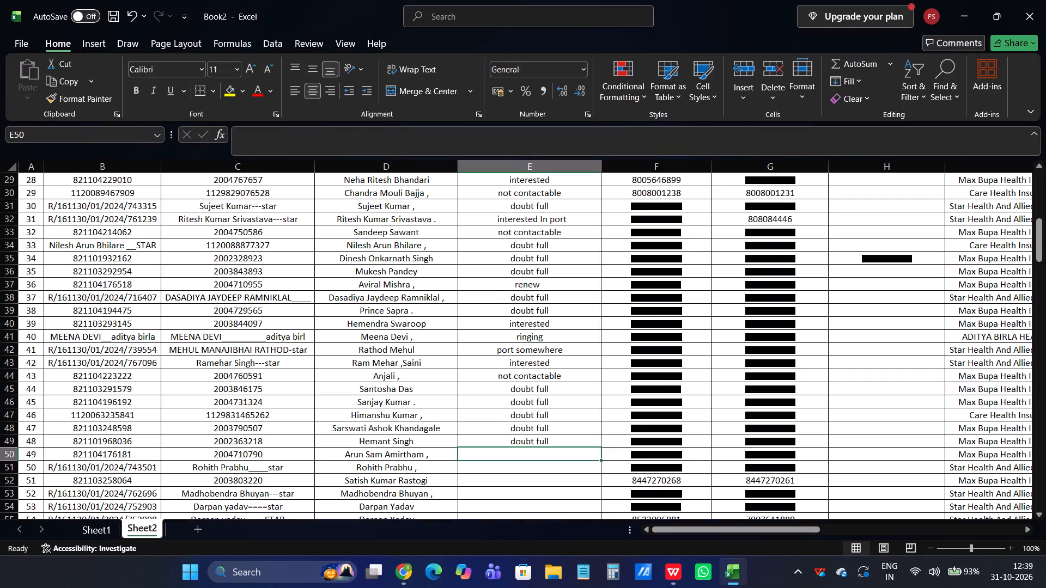
{"action": "key", "text": "d"}
{"action": "key", "text": "Return"}
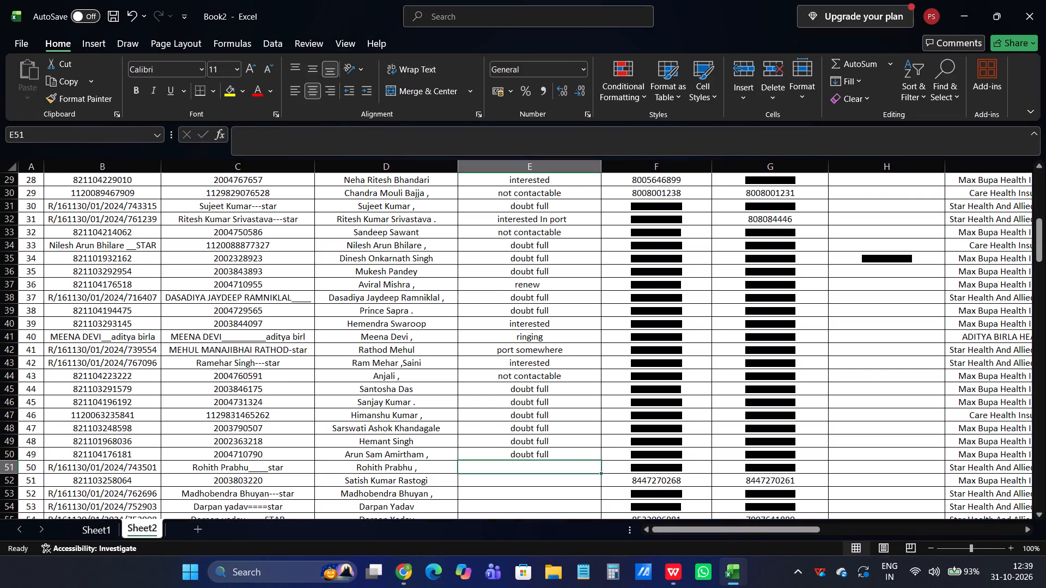
Check the Chrome calling list for the row 51 customer and enter "interested In port" as the call status in Excel.
{"action": "key", "text": "alt+Tab"}
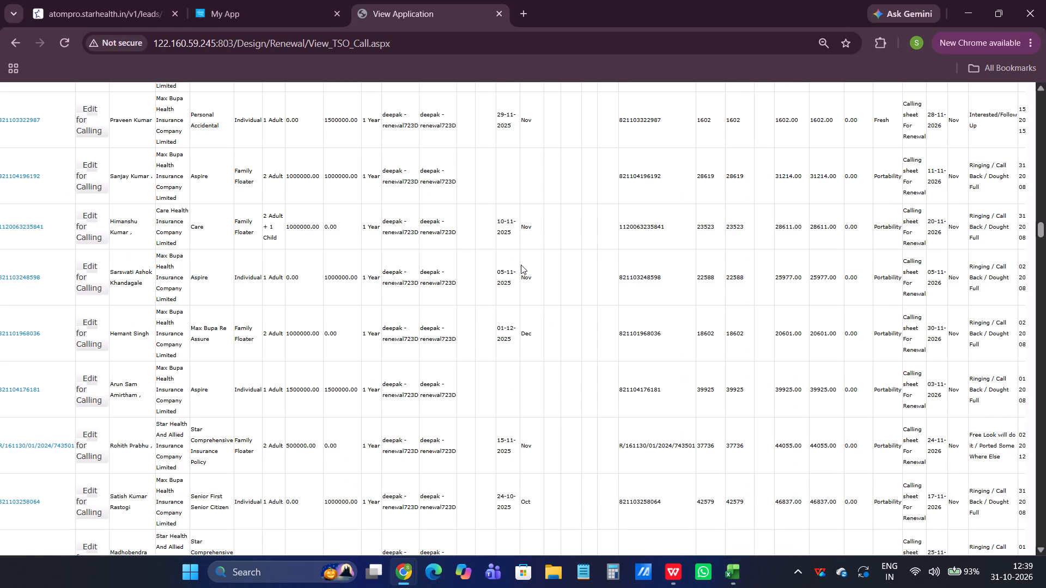
{"action": "key", "text": "alt+Tab"}
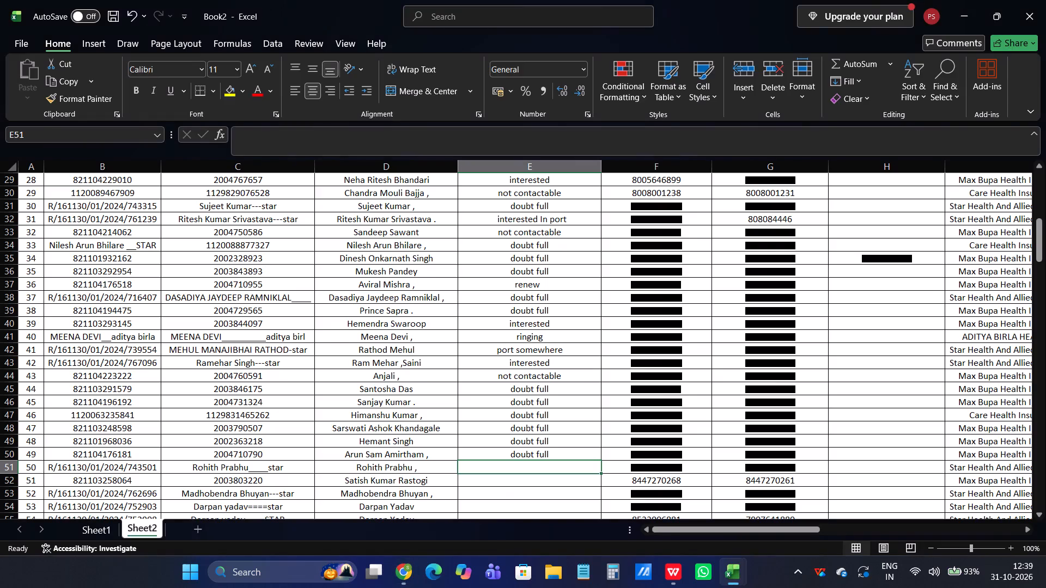
{"action": "key", "text": "space"}
{"action": "key", "text": "space"}
{"action": "type", "text": "i"}
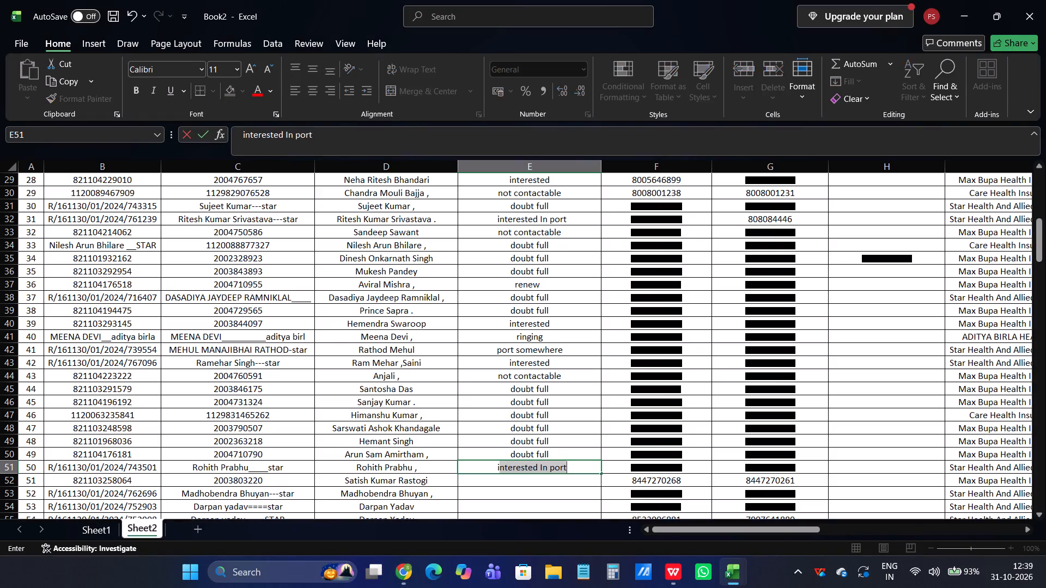
{"action": "key", "text": "Return"}
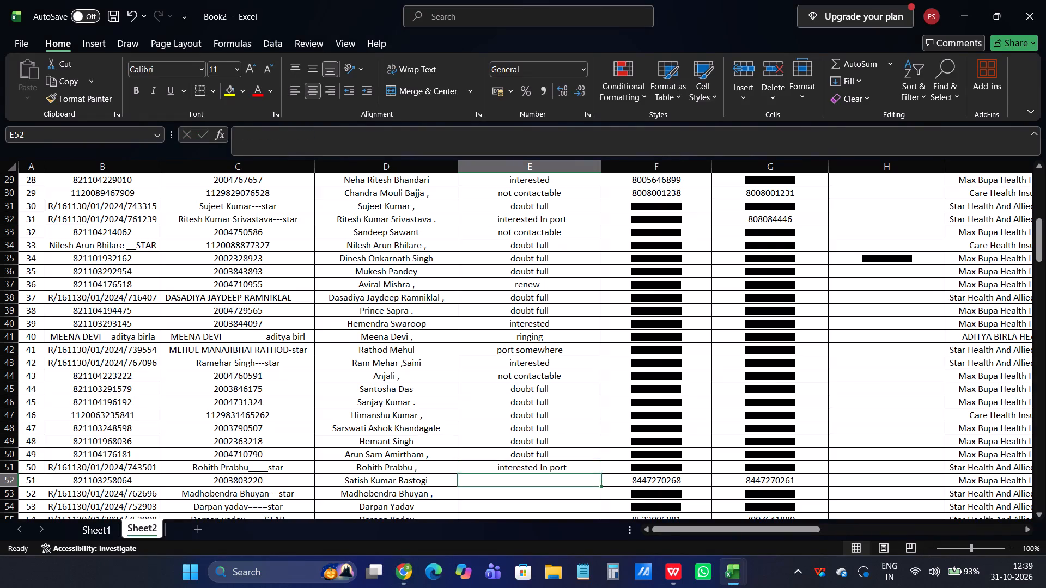
Check the Chrome calling list for the customers in rows 52 and 53, and enter "doubt full" as both call statuses in Excel.
{"action": "key", "text": "alt+Tab"}
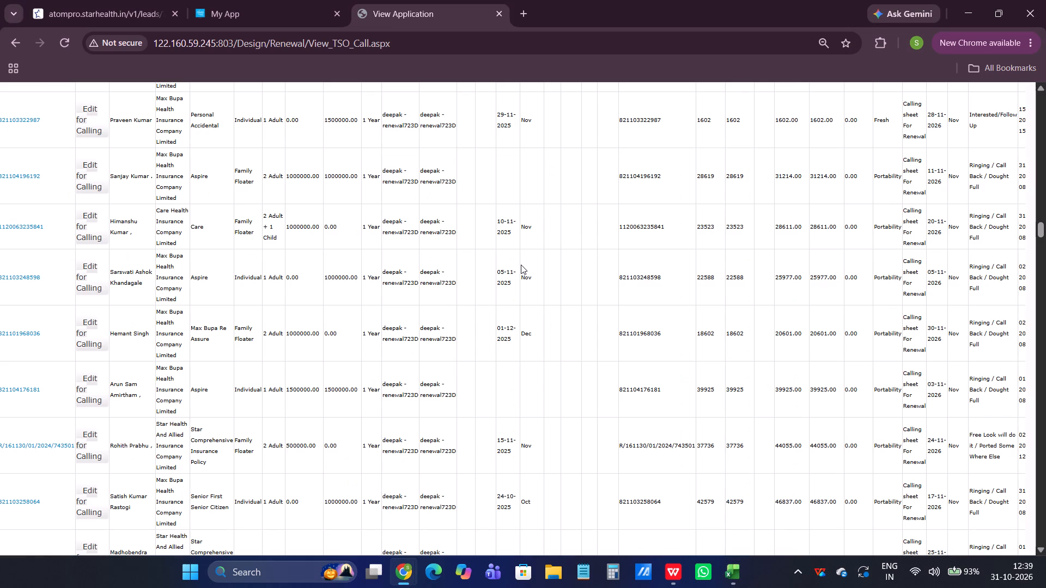
{"action": "key", "text": "alt+Tab"}
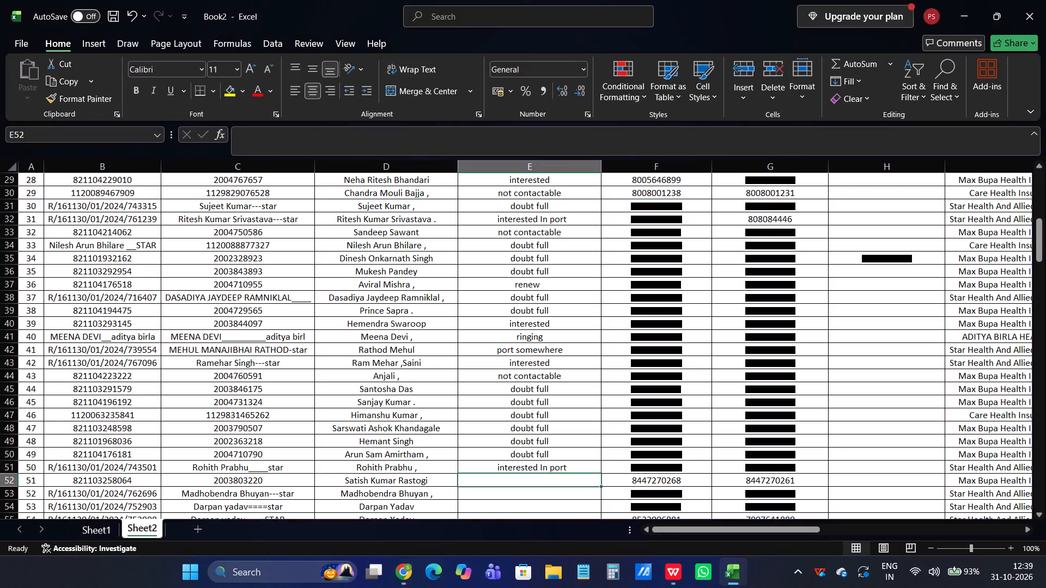
{"action": "key", "text": "d"}
{"action": "key", "text": "Return"}
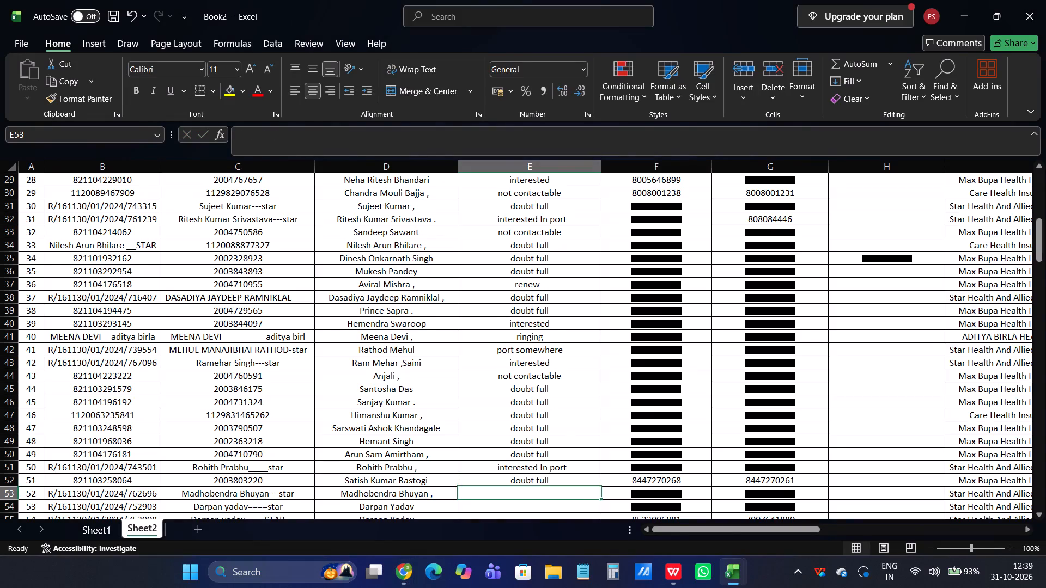
{"action": "scroll", "coordinate": [521, 265], "scroll_direction": "down", "scroll_amount": 2}
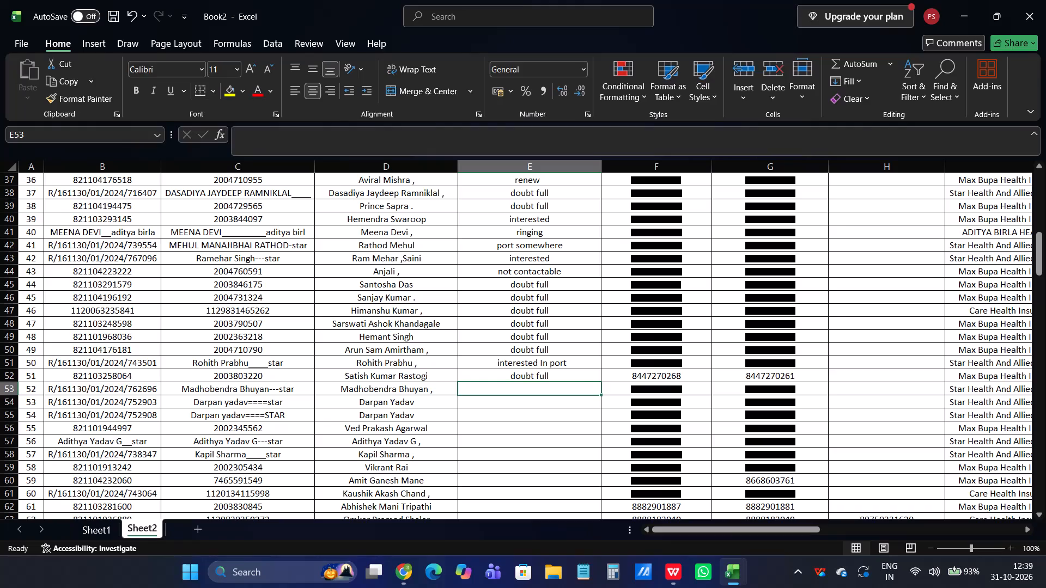
{"action": "key", "text": "alt+Tab"}
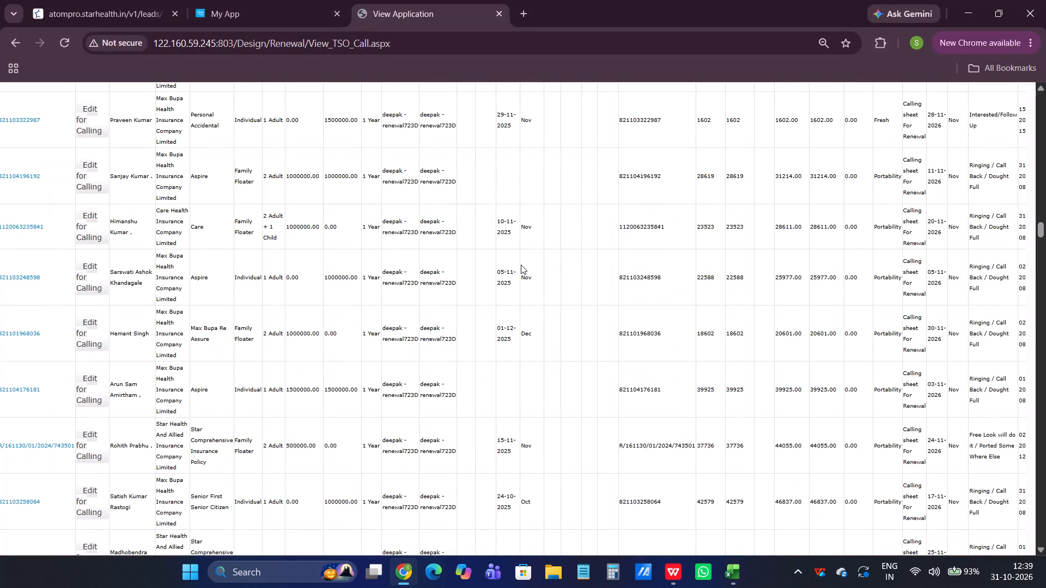
{"action": "scroll", "coordinate": [413, 327], "scroll_direction": "down", "scroll_amount": 2}
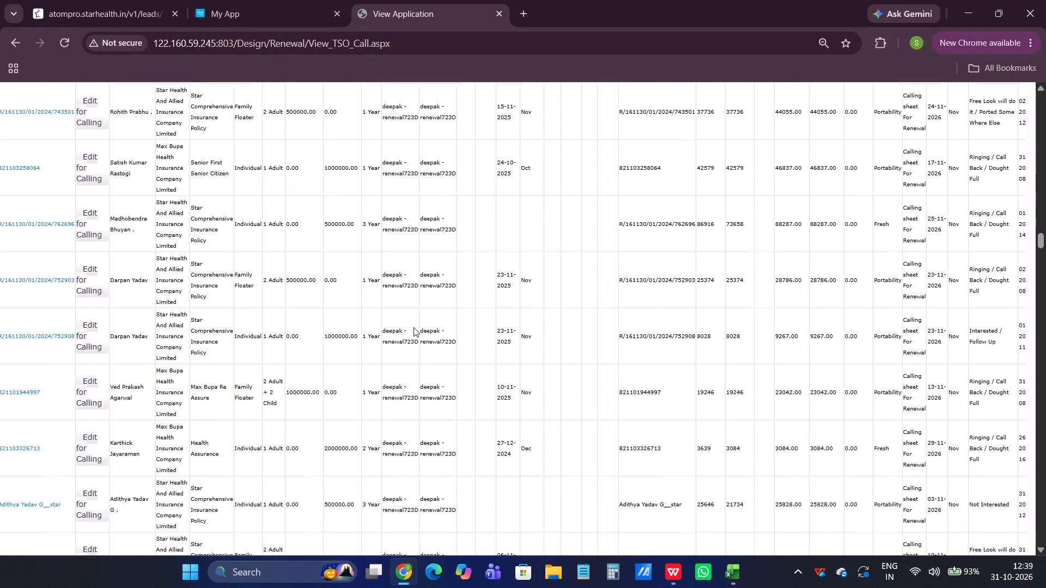
{"action": "scroll", "coordinate": [413, 327], "scroll_direction": "down", "scroll_amount": 2}
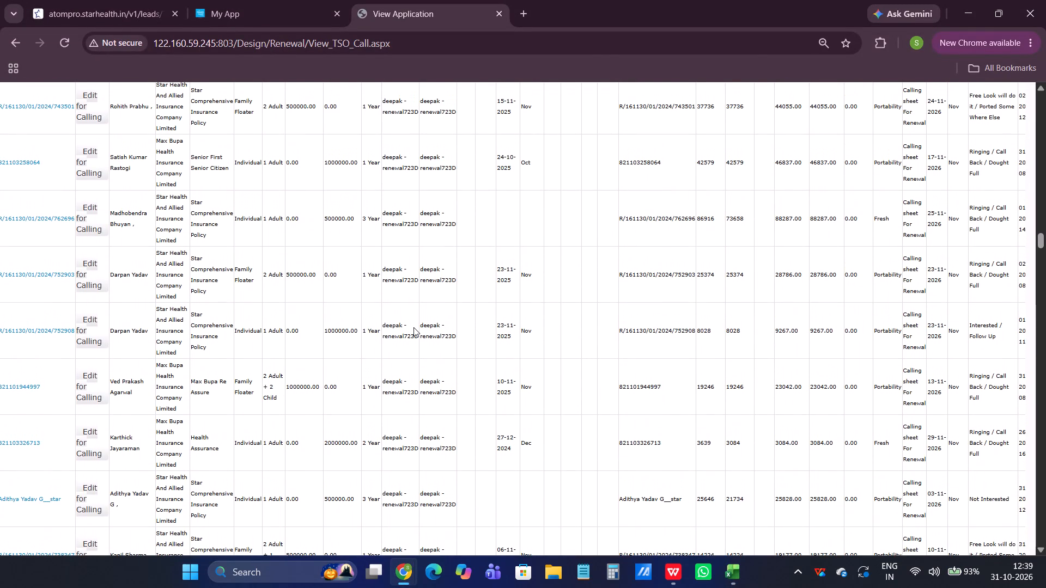
{"action": "key", "text": "alt+Tab"}
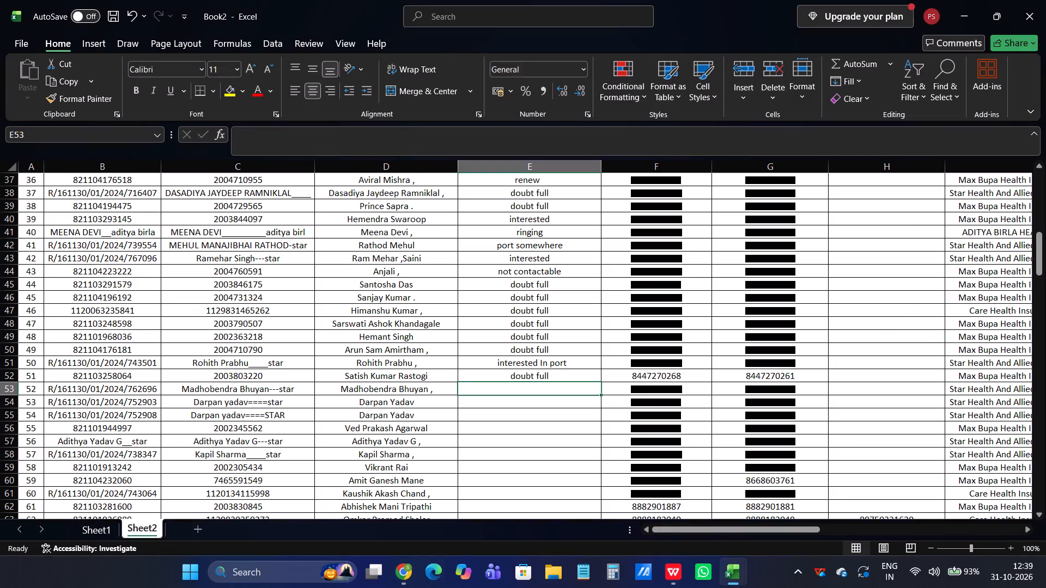
{"action": "key", "text": "d"}
{"action": "key", "text": "Return"}
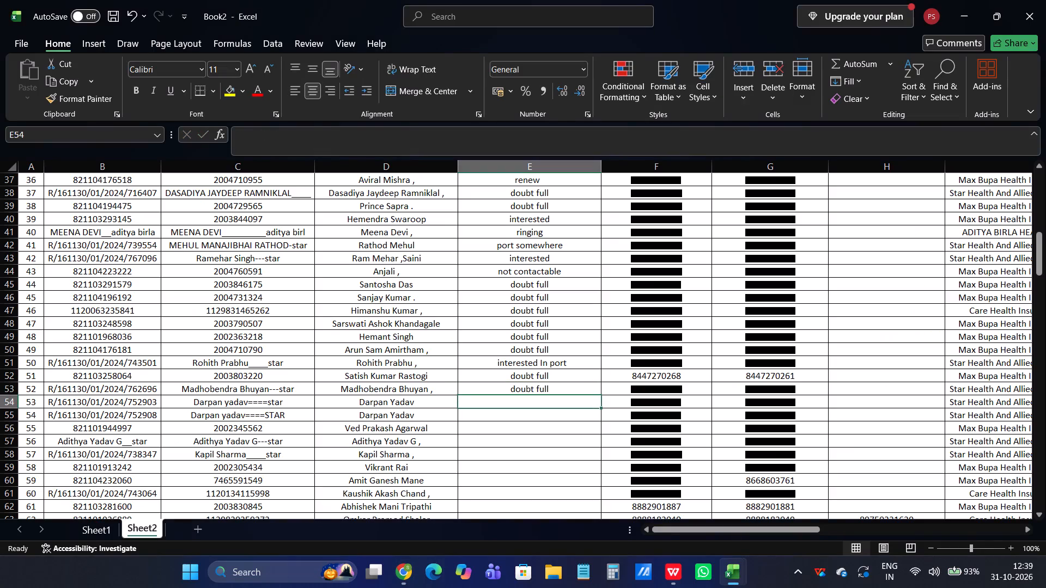
Switch to the calling list in Chrome and open the row 55 customer's calling record for editing.
{"action": "key", "text": "alt+Tab"}
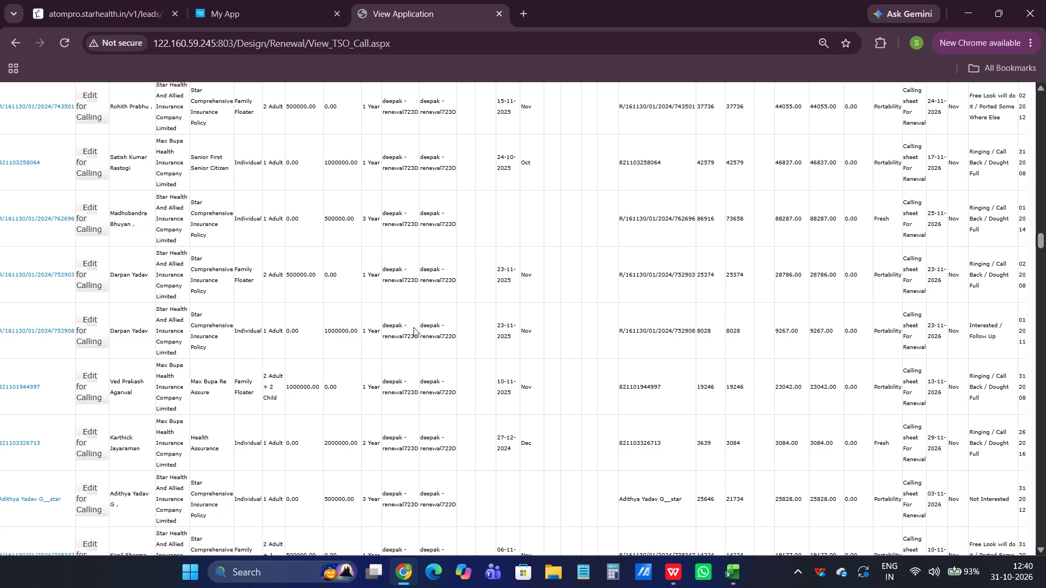
{"action": "left_click", "coordinate": [130, 351]}
{"action": "left_click", "coordinate": [330, 337]}
{"action": "left_click", "coordinate": [104, 340]}
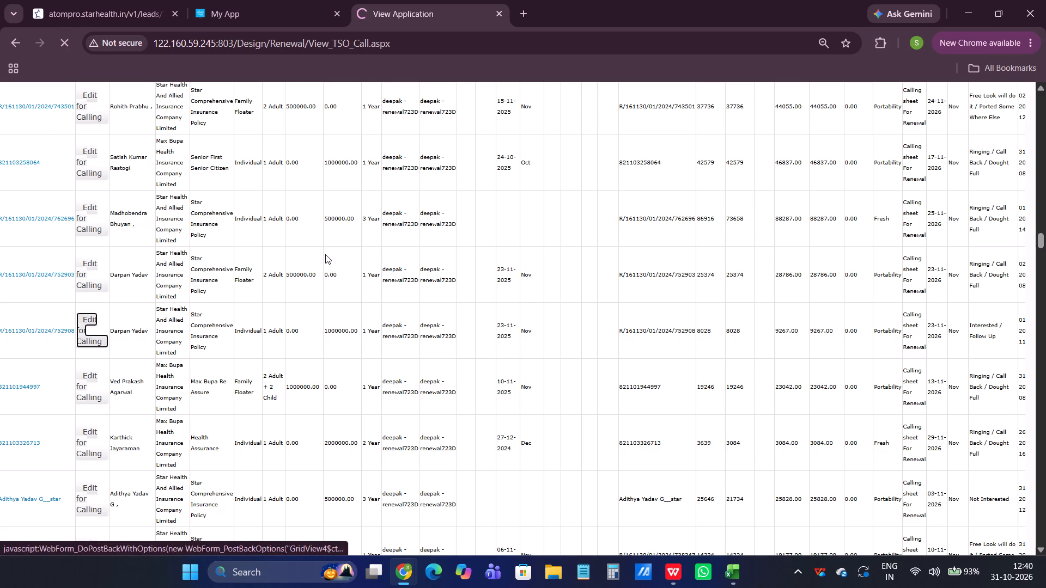
Open the renewal letter of the customer's 2027 policy record and examine the renewal notice.
{"action": "scroll", "coordinate": [357, 256], "scroll_direction": "down", "scroll_amount": 1}
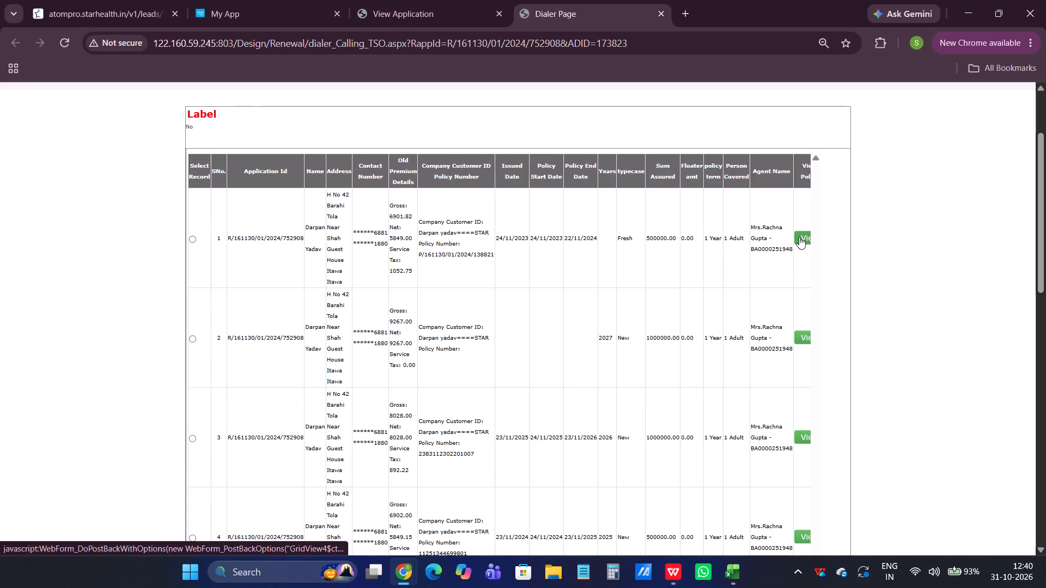
{"action": "left_click", "coordinate": [734, 340]}
{"action": "key", "text": "Right"}
{"action": "key", "text": "Right"}
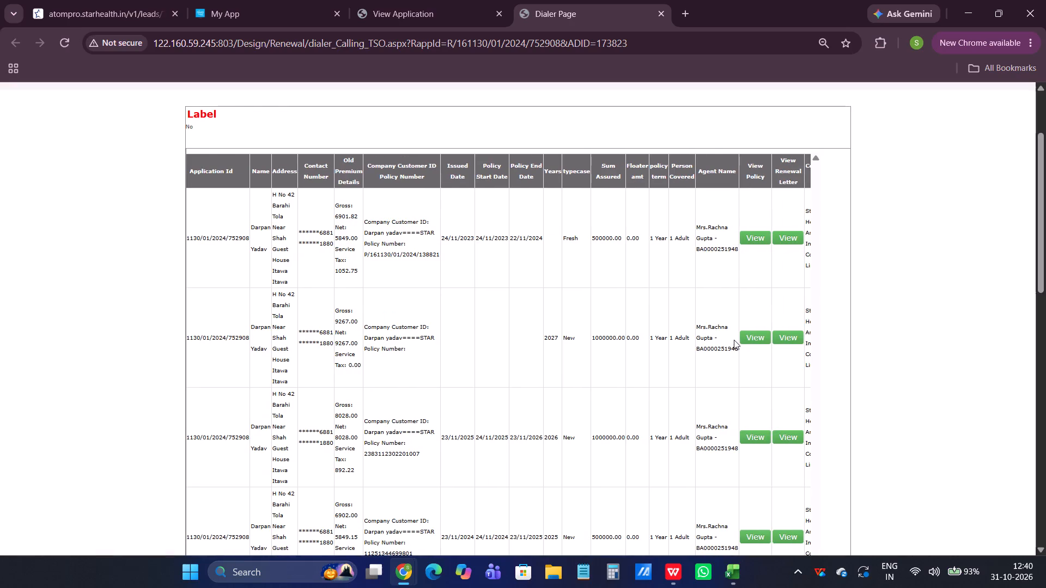
{"action": "left_click", "coordinate": [782, 336]}
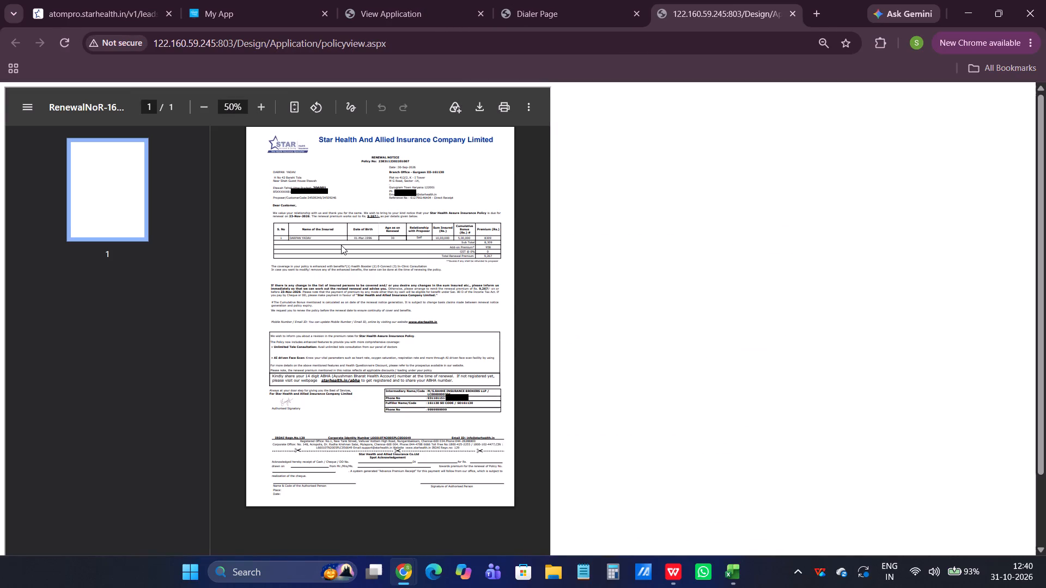
{"action": "key", "text": "ctrl+plus"}
{"action": "key", "text": "ctrl+plus"}
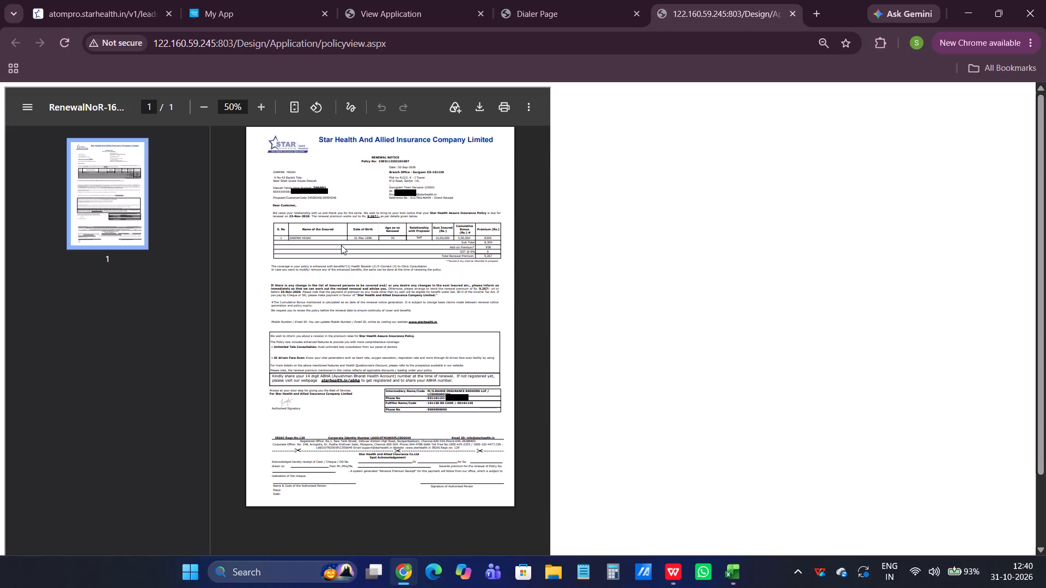
{"action": "left_click", "coordinate": [363, 214]}
{"action": "scroll", "coordinate": [363, 214], "scroll_direction": "down", "scroll_amount": 2}
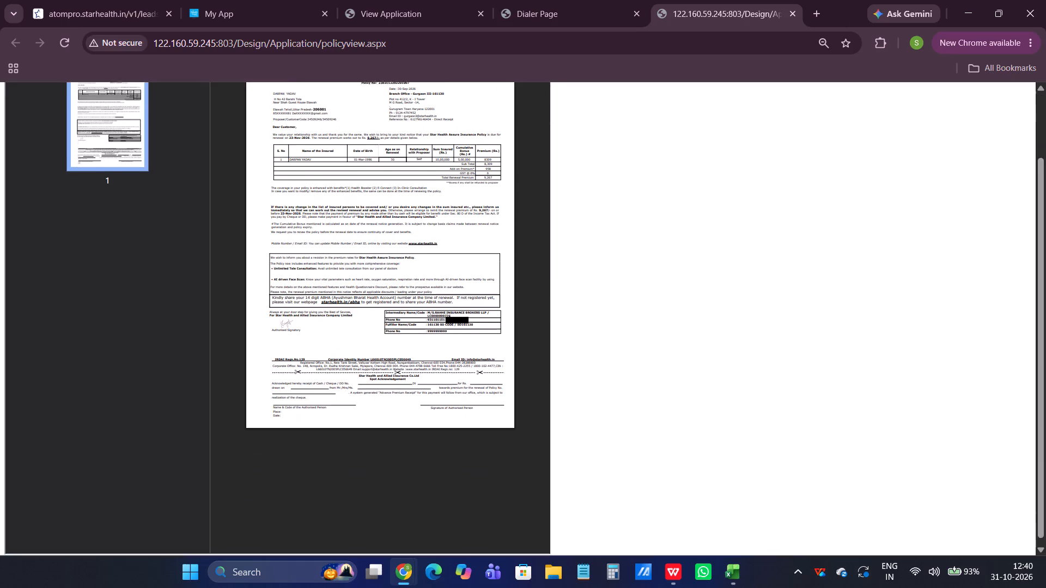
Enlarge the renewal notice and examine its insured details and renewal premium table.
{"action": "scroll", "coordinate": [363, 214], "scroll_direction": "down", "scroll_amount": 2, "text": "ctrl"}
{"action": "scroll", "coordinate": [363, 214], "scroll_direction": "up", "scroll_amount": 5, "text": "ctrl"}
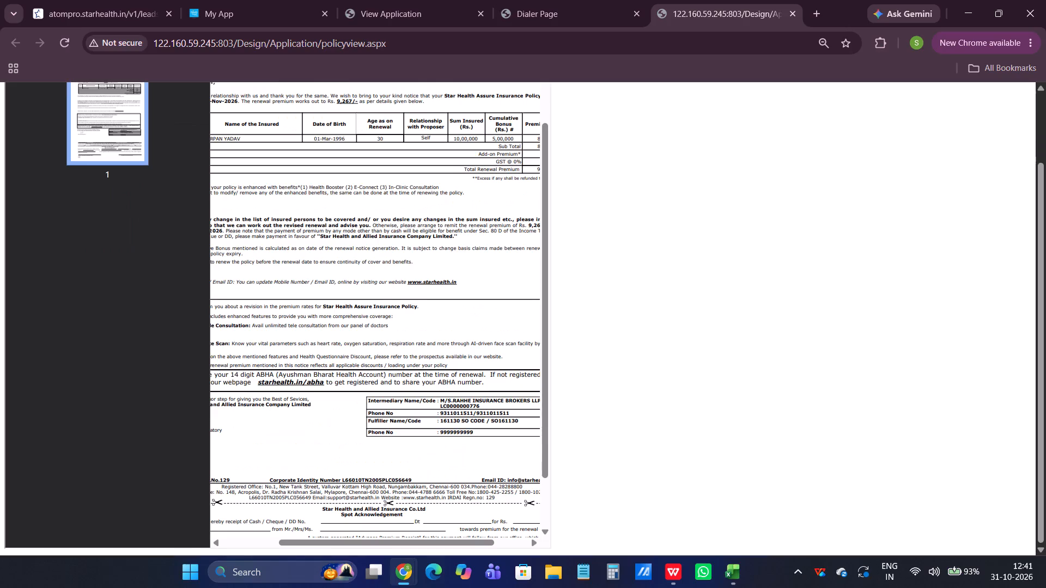
{"action": "scroll", "coordinate": [363, 214], "scroll_direction": "down", "scroll_amount": 2, "text": "ctrl"}
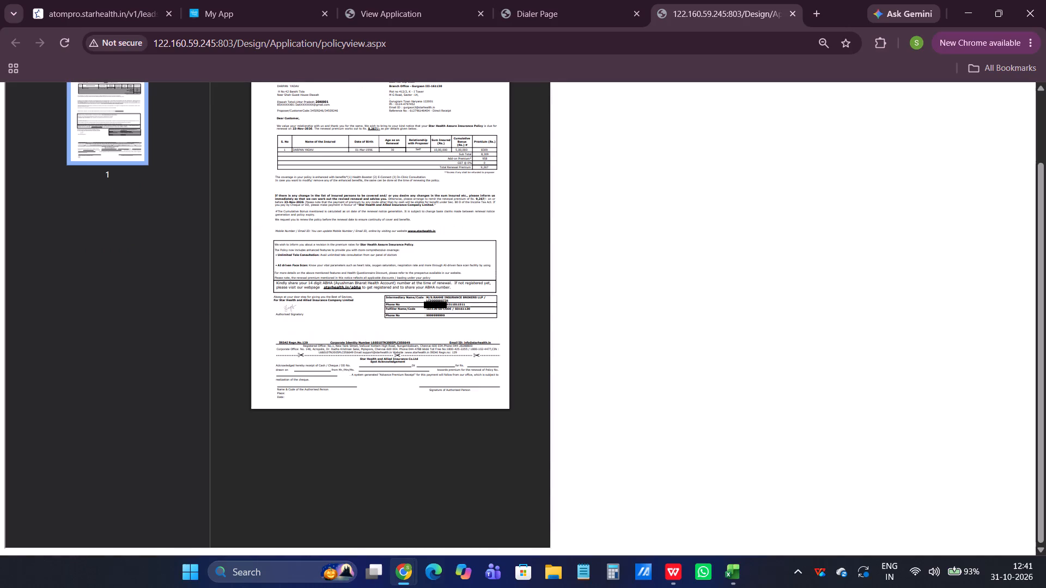
{"action": "scroll", "coordinate": [363, 214], "scroll_direction": "up", "scroll_amount": 1}
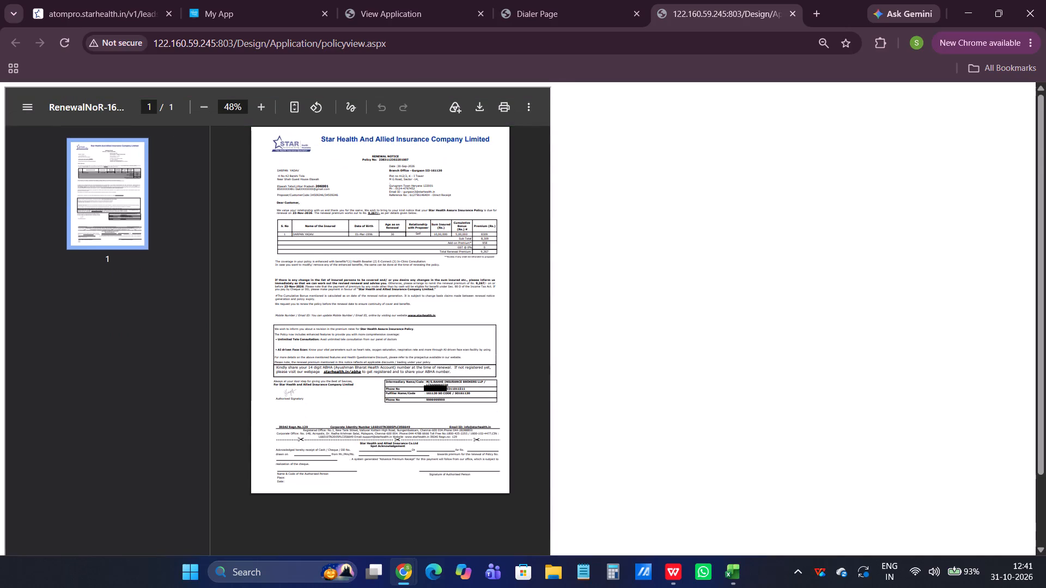
{"action": "double_click", "coordinate": [266, 97]}
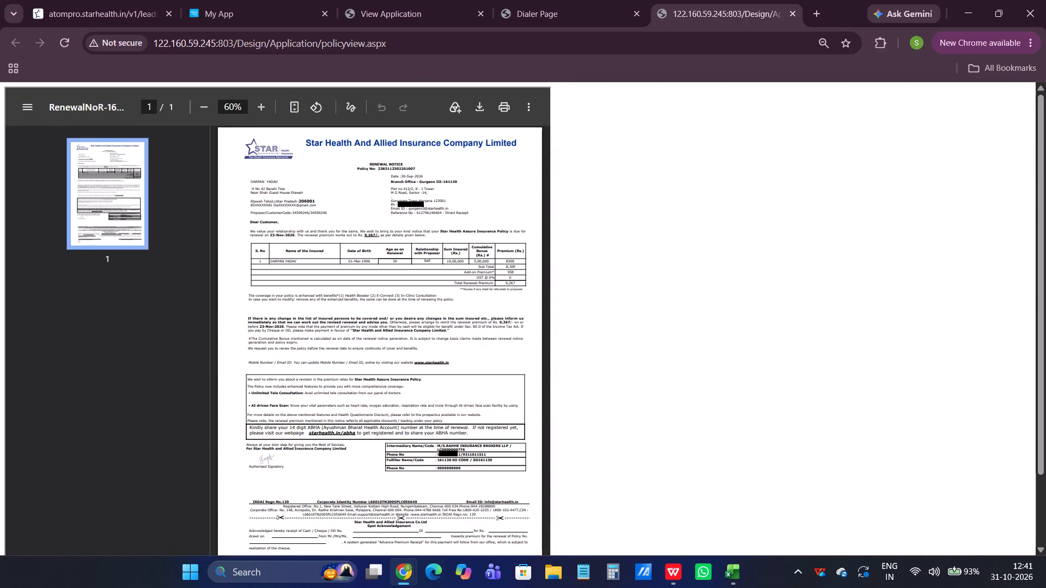
Close the customer's Dialer Page and renewal notice pages to return to the calling list.
{"action": "left_click", "coordinate": [595, 0]}
{"action": "left_click", "coordinate": [637, 15]}
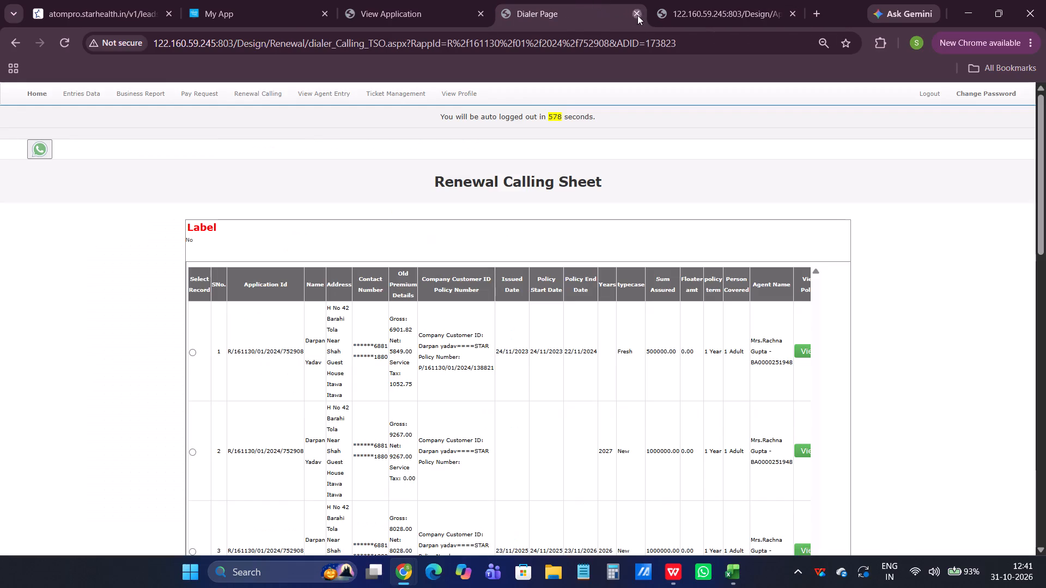
{"action": "left_click", "coordinate": [637, 14]}
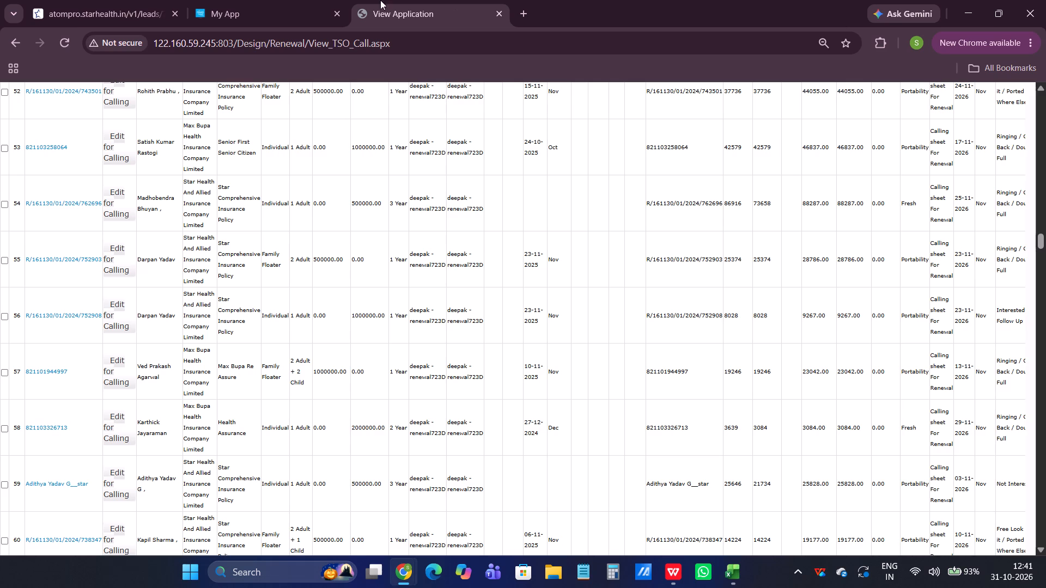
Switch to the Niva Bupa premium calculator page.
{"action": "left_click", "coordinate": [318, 0]}
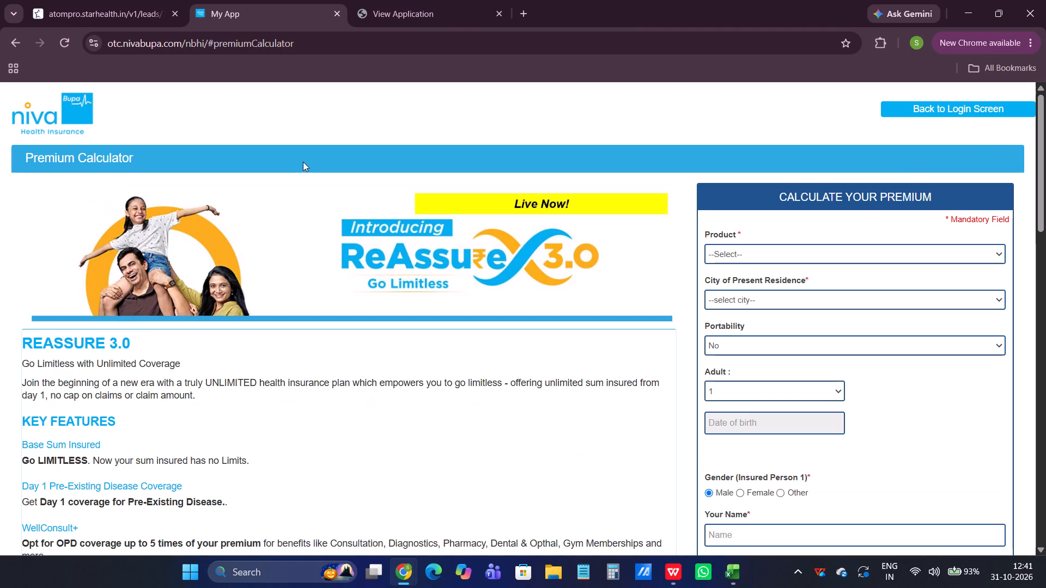
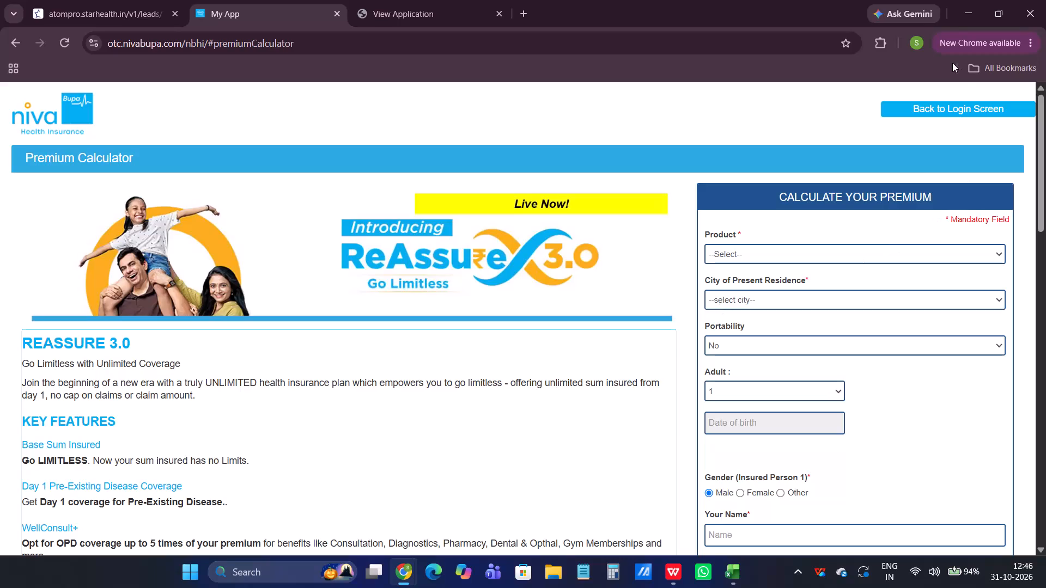
Minimize the browser and workbook windows to reach the desktop and launch Kuro from its shortcut.
{"action": "left_click", "coordinate": [958, 0]}
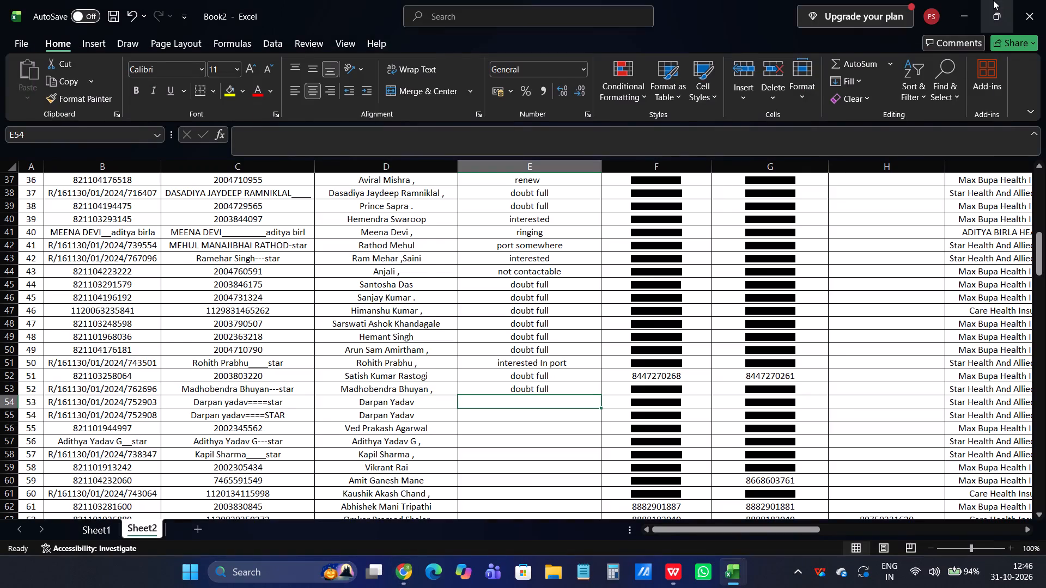
{"action": "left_click", "coordinate": [950, 20]}
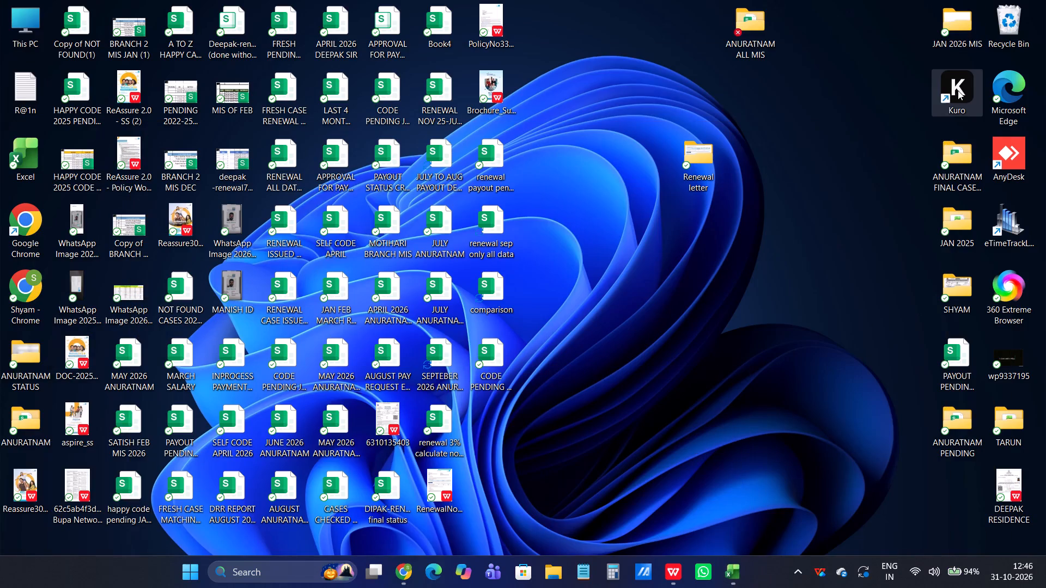
{"action": "left_click", "coordinate": [958, 90]}
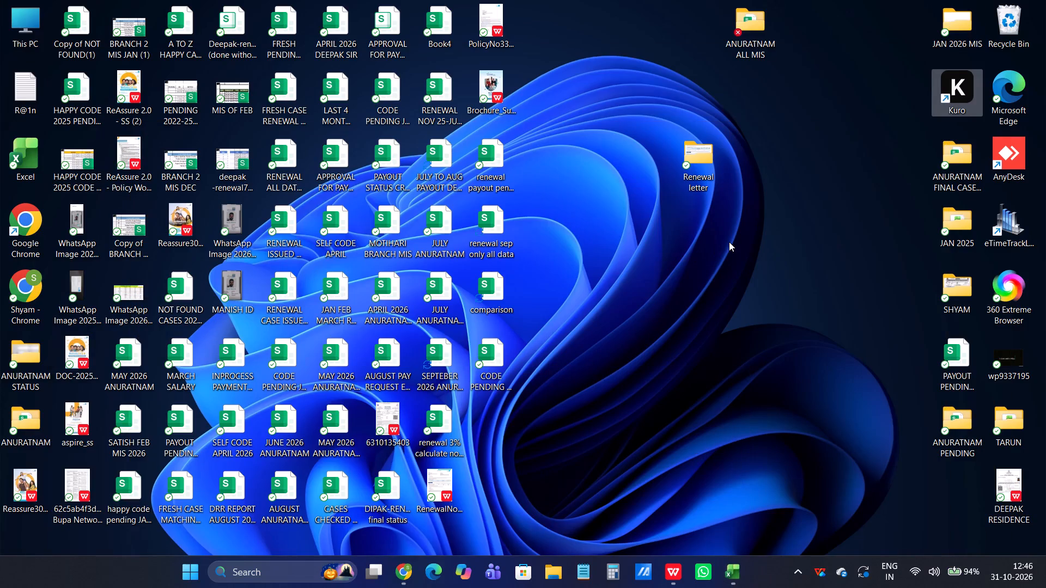
{"action": "triple_click", "coordinate": [966, 87]}
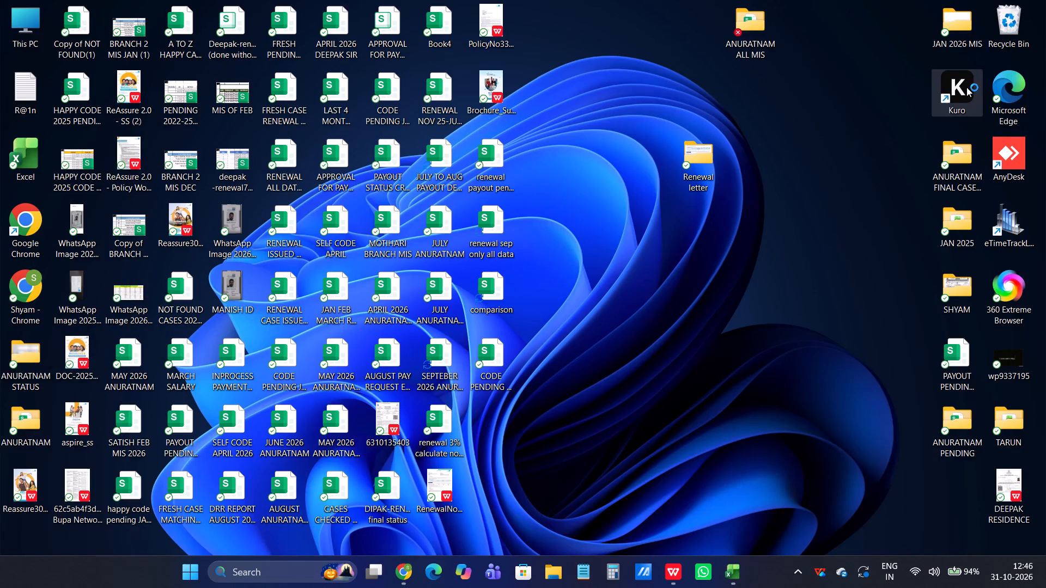
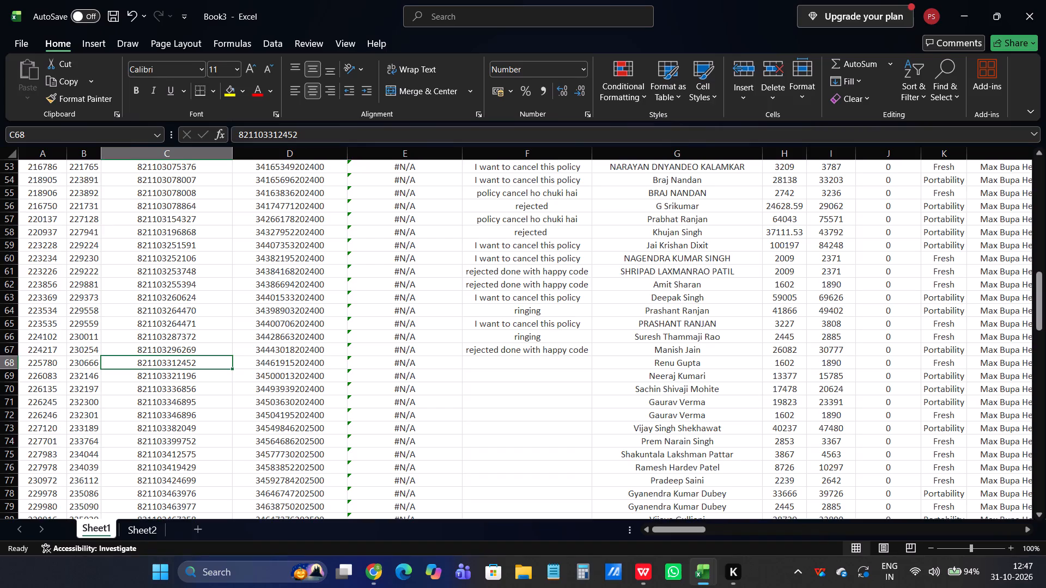
Switch to the renewal calling list in Chrome, check the row 54 customer's call status, and return to Book2's Sheet2.
{"action": "left_click", "coordinate": [709, 581]}
{"action": "left_click", "coordinate": [779, 488]}
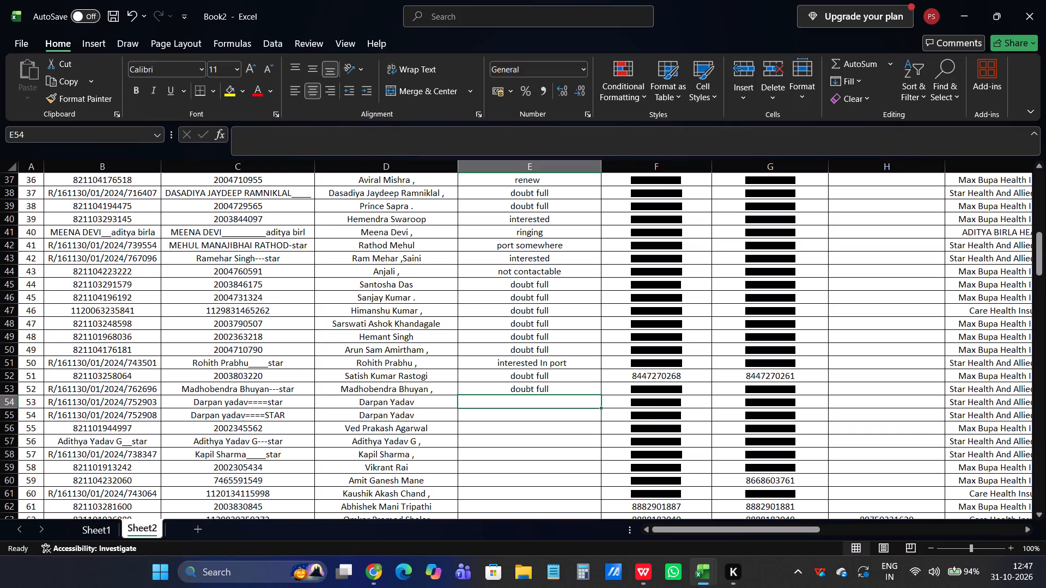
{"action": "key", "text": "alt+Tab"}
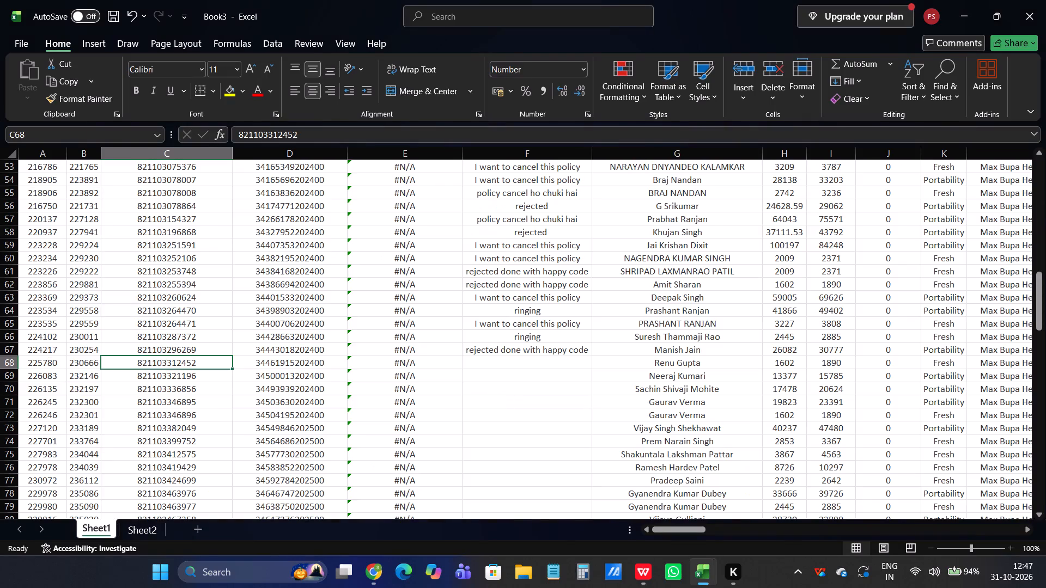
{"action": "key", "text": "alt+Tab"}
{"action": "key", "text": "alt+Tab"}
{"action": "key", "text": "alt+Tab"}
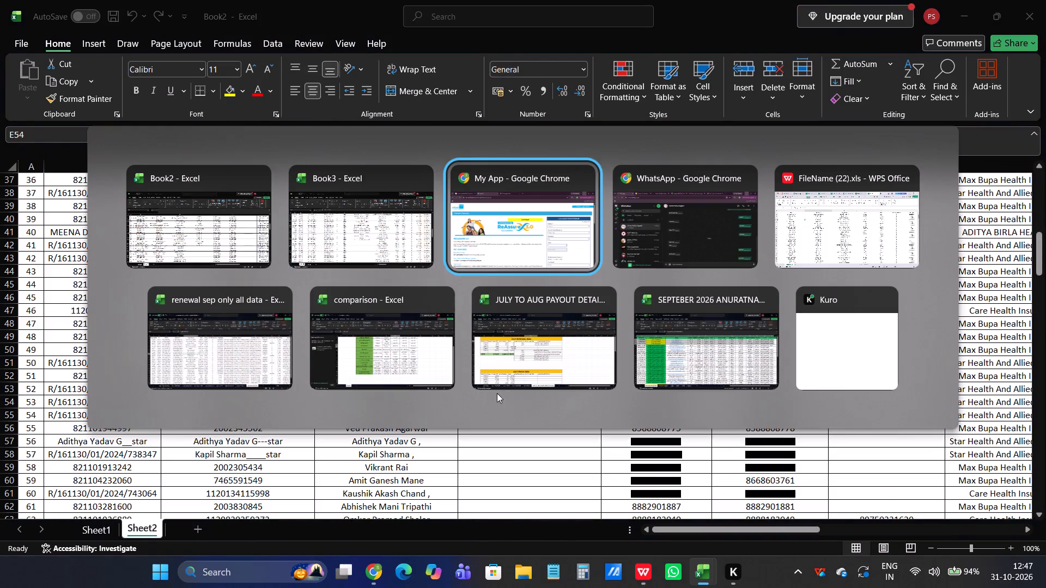
{"action": "key", "text": "alt+Tab"}
{"action": "key", "text": "alt+Tab"}
{"action": "key", "text": "alt+Tab"}
{"action": "key", "text": "alt+Tab"}
{"action": "key", "text": "alt+Tab"}
{"action": "key", "text": "alt+Tab"}
{"action": "key", "text": "alt+Tab"}
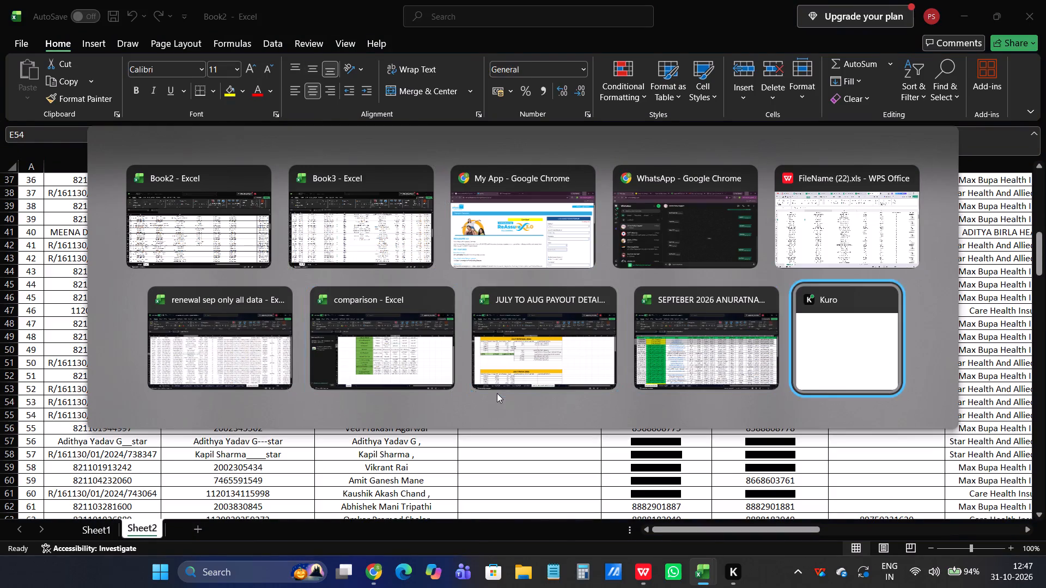
{"action": "key", "text": "alt+Tab"}
{"action": "key", "text": "alt+Tab"}
{"action": "key", "text": "alt+Tab"}
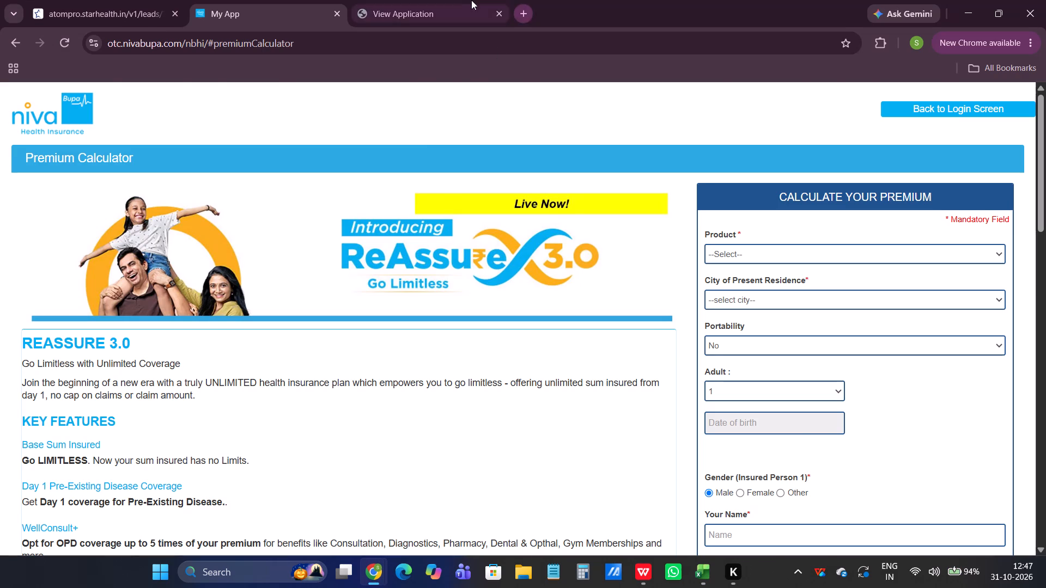
{"action": "left_click", "coordinate": [464, 0]}
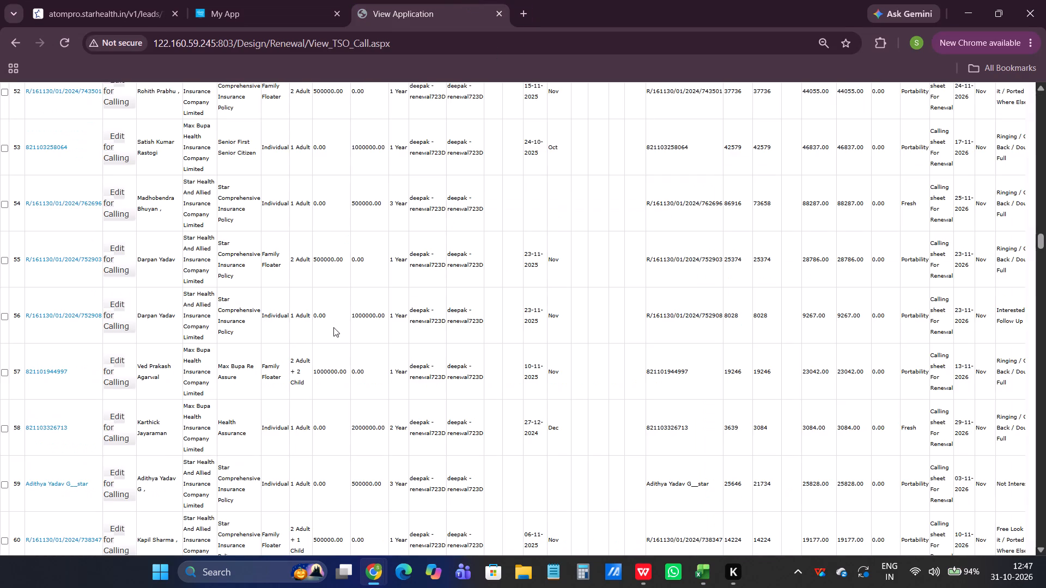
{"action": "key", "text": "alt+Tab"}
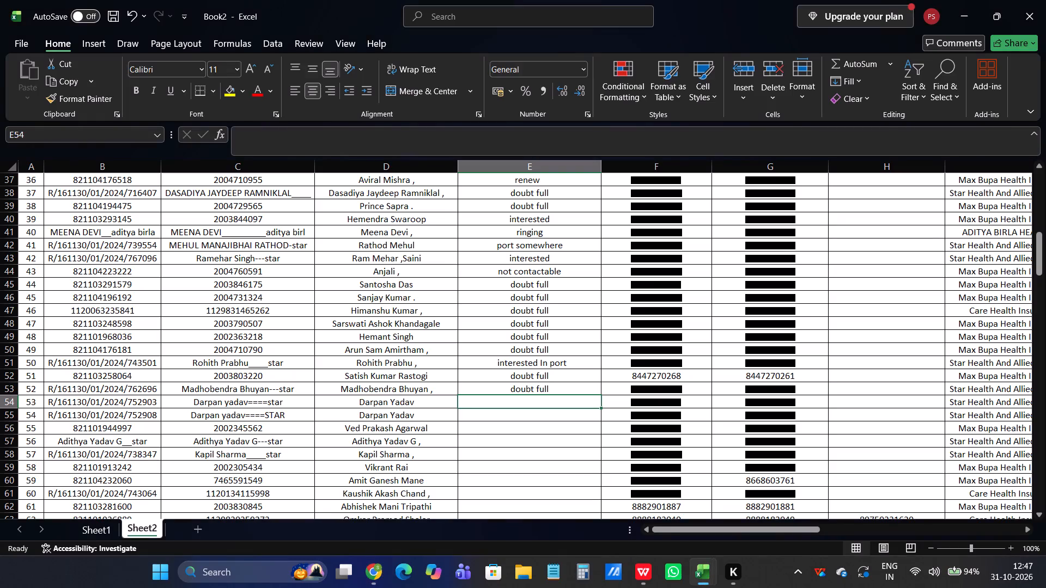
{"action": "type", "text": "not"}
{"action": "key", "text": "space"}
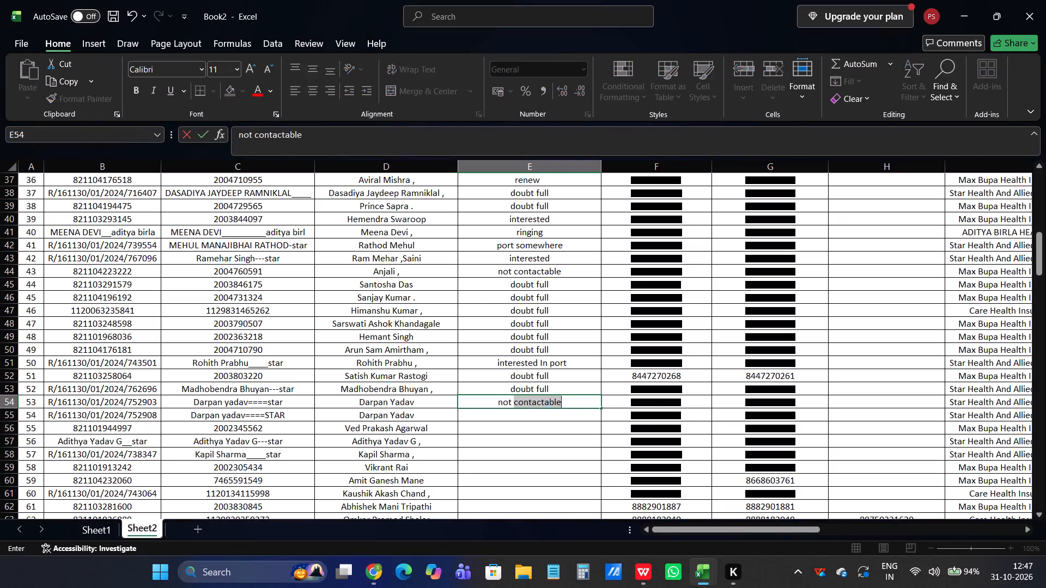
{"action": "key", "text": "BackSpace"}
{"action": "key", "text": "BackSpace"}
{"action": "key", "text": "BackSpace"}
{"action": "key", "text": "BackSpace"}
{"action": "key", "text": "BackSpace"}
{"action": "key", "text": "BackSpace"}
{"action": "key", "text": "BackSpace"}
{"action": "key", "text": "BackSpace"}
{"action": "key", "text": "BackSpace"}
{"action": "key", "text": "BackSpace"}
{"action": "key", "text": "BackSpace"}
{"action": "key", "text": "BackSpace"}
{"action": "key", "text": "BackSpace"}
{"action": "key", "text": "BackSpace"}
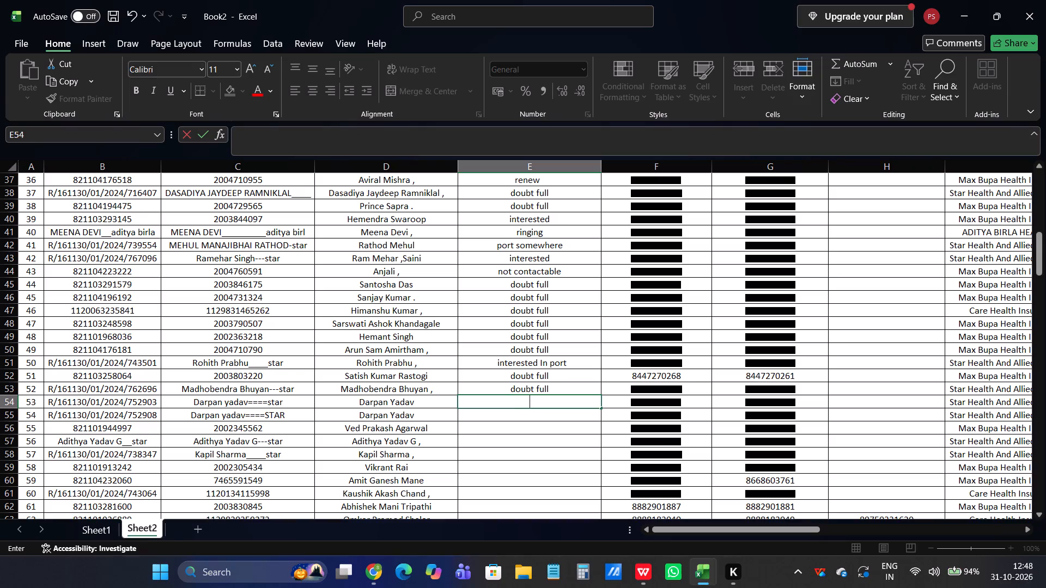
Enter "doubt full" as the call status in row 54 of Sheet2.
{"action": "key", "text": "d"}
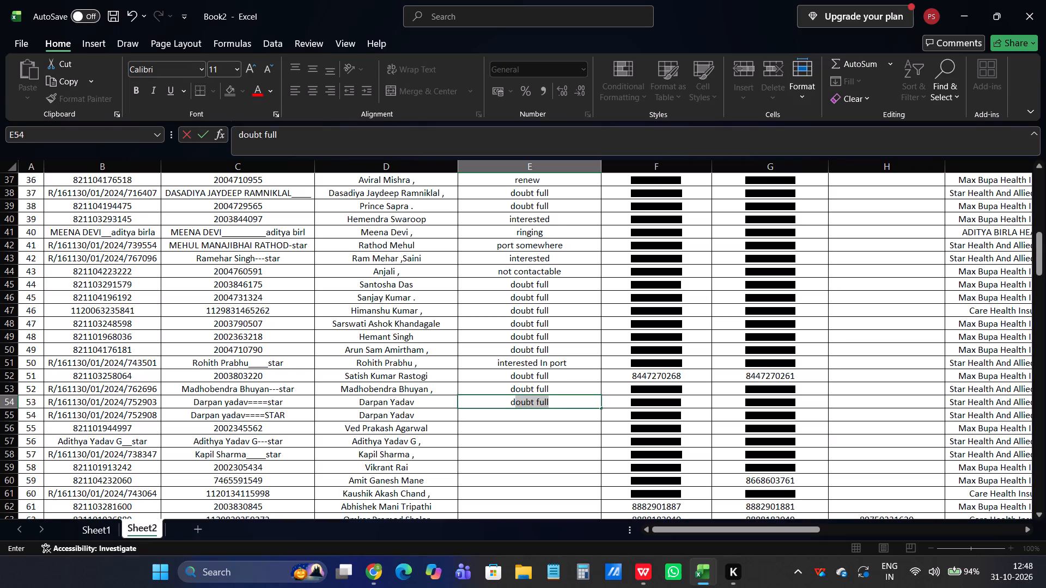
{"action": "key", "text": "Return"}
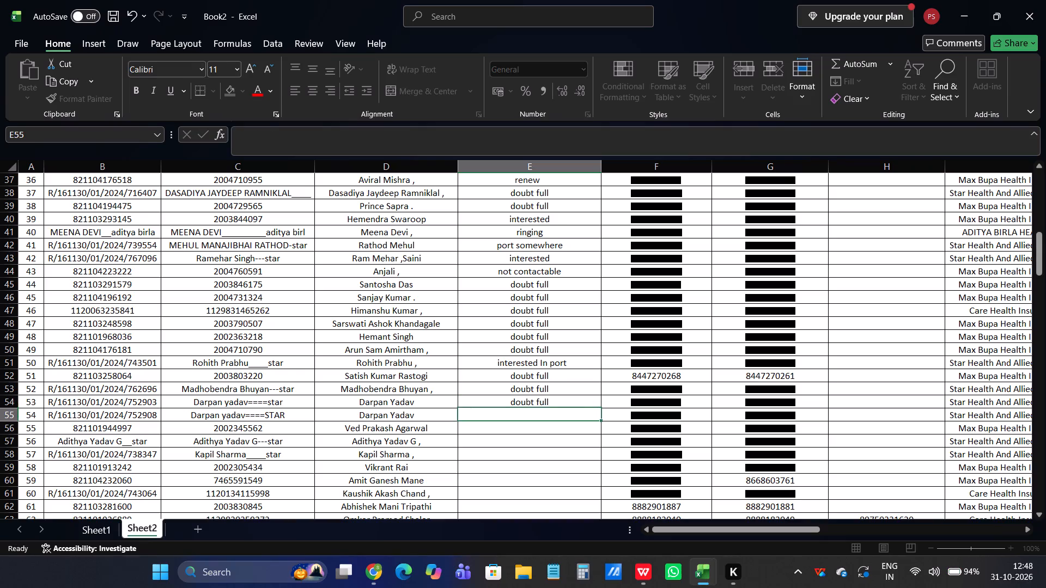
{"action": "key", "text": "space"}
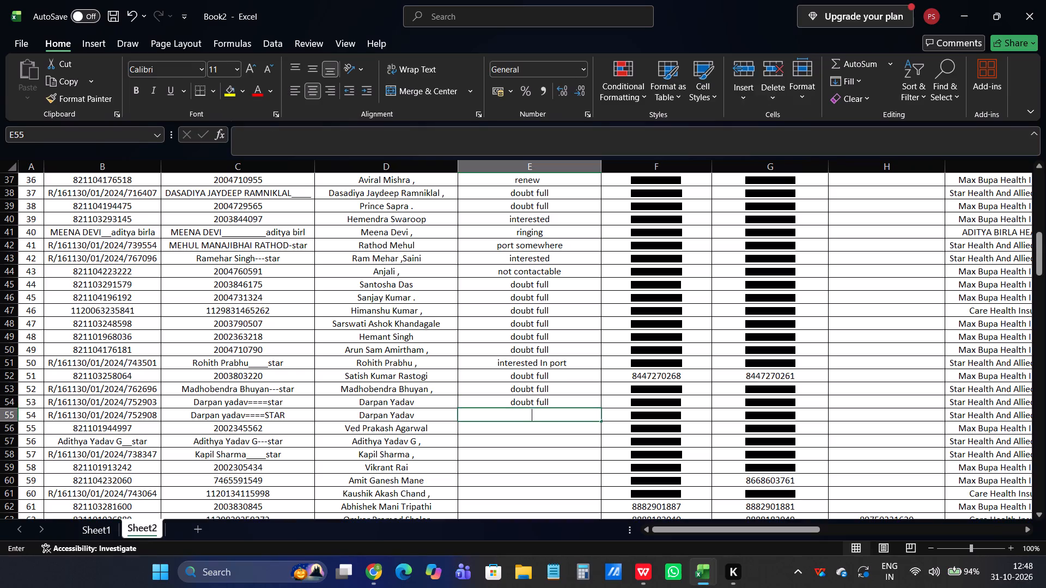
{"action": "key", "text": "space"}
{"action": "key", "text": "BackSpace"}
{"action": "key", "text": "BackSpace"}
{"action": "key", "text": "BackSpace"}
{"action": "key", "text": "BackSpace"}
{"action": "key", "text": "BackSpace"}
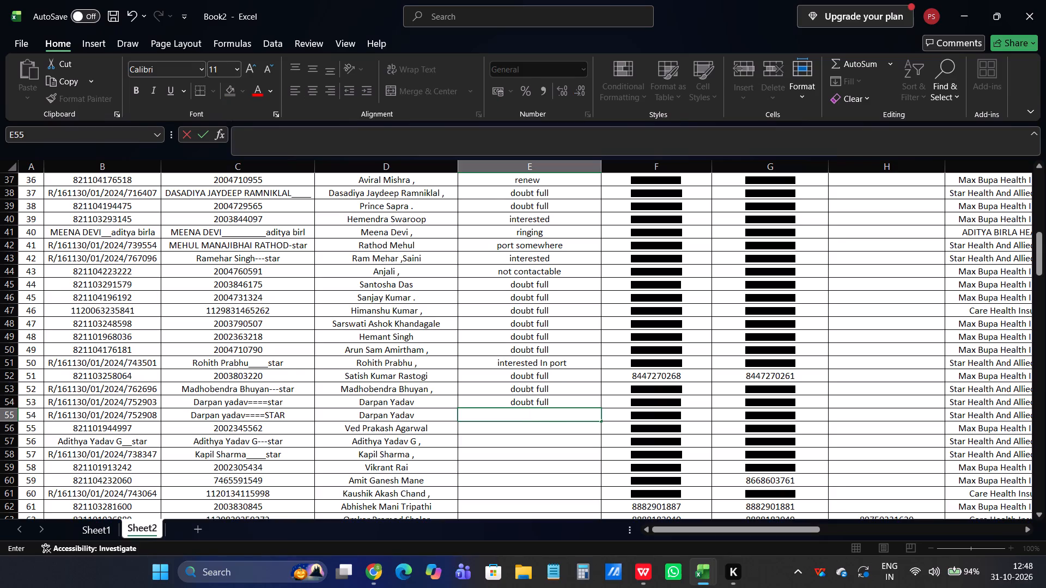
Enter call status "interested" in row 55 and "doubt full" in row 56, checking the renewal calling list in Chrome.
{"action": "key", "text": "i"}
{"action": "key", "text": "Return"}
{"action": "key", "text": "alt+Tab"}
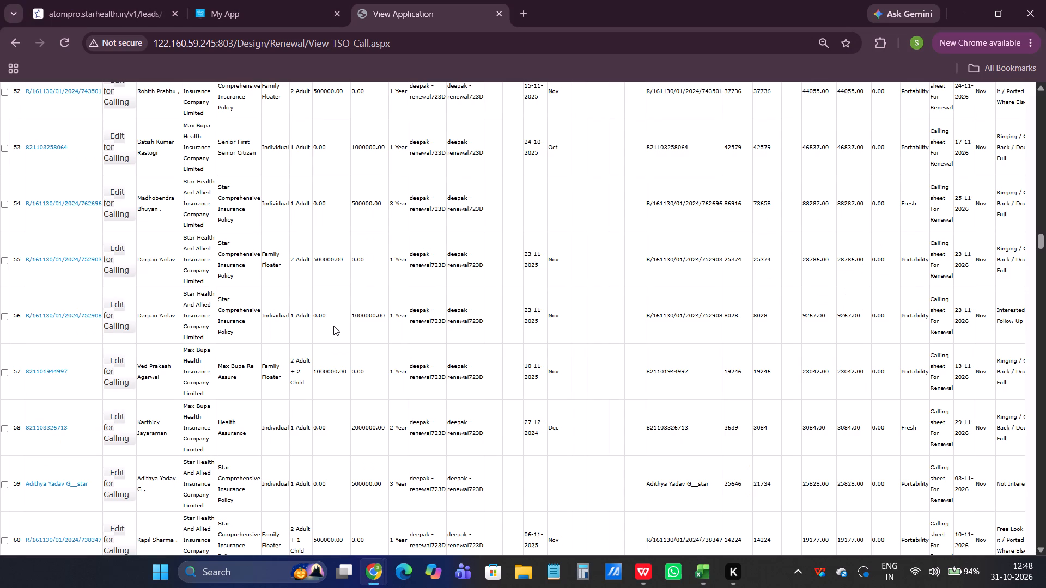
{"action": "key", "text": "alt+Tab"}
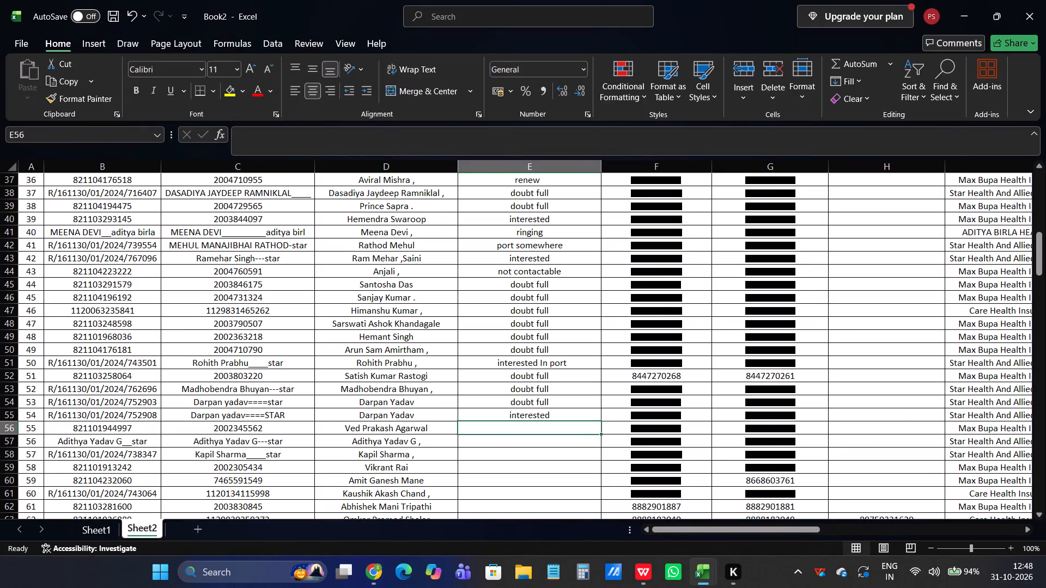
{"action": "key", "text": "d"}
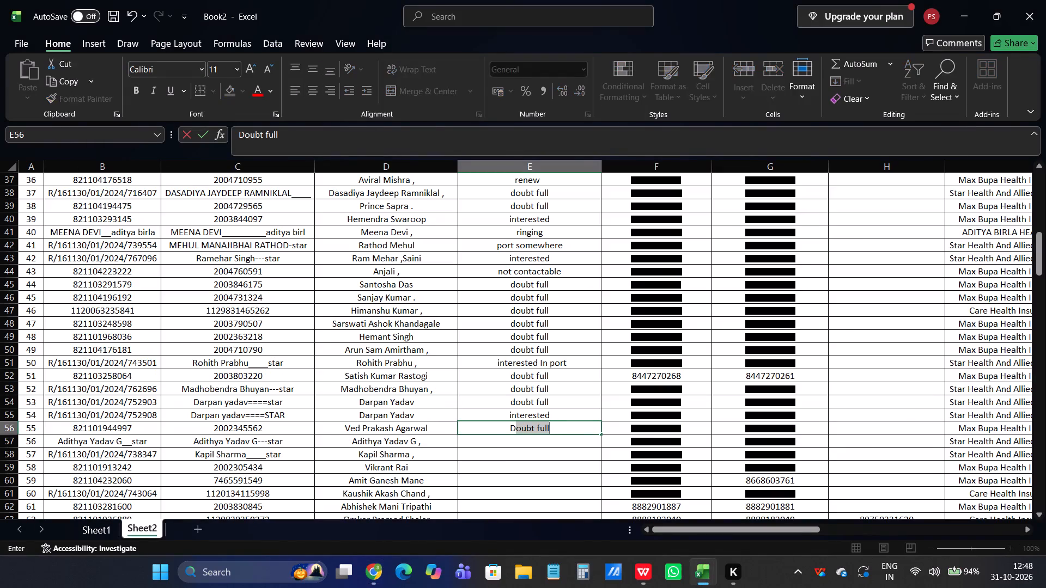
{"action": "key", "text": "Return"}
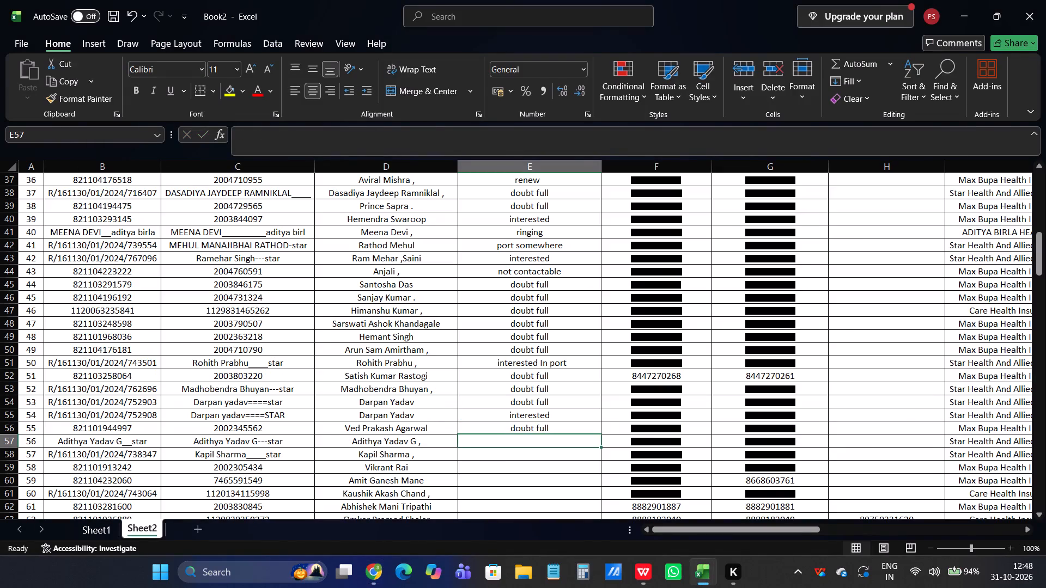
Check the renewal calling list in Chrome and enter "NOT INTERESTED" as the call status in row 57 of Sheet2.
{"action": "key", "text": "alt+Tab"}
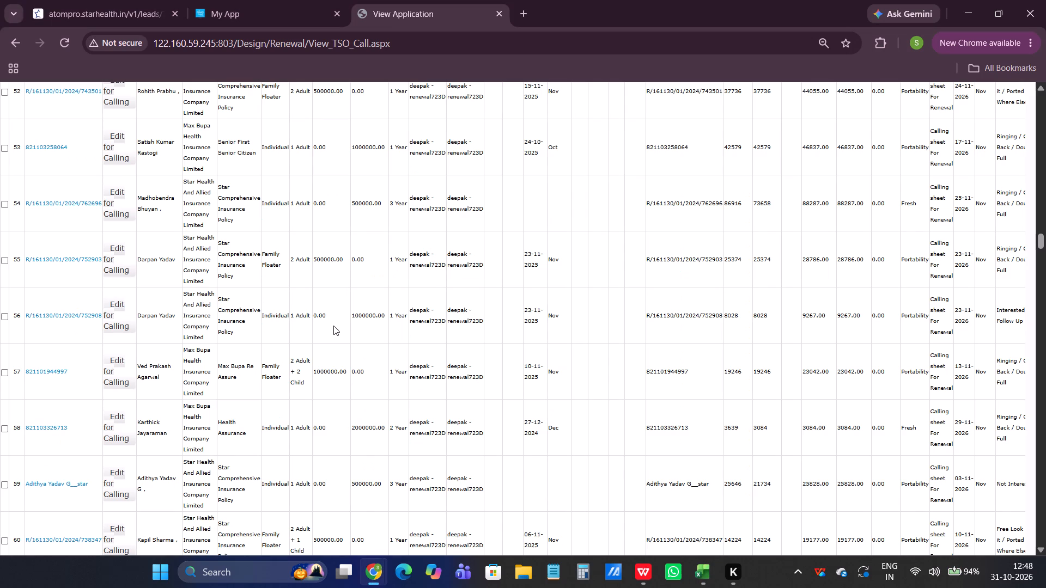
{"action": "key", "text": "alt+Tab"}
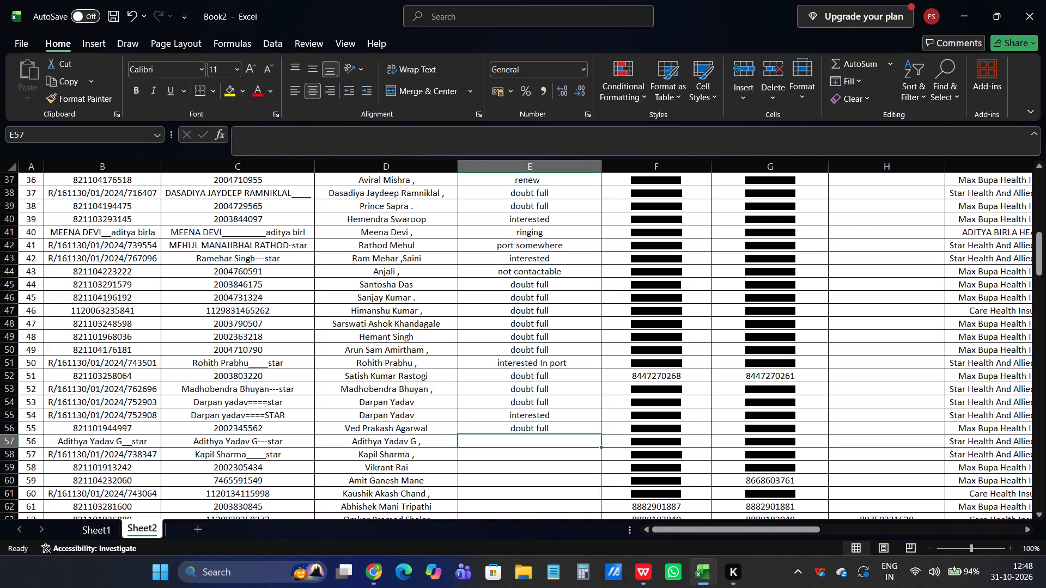
{"action": "type", "text": "NOT"}
{"action": "key", "text": "space"}
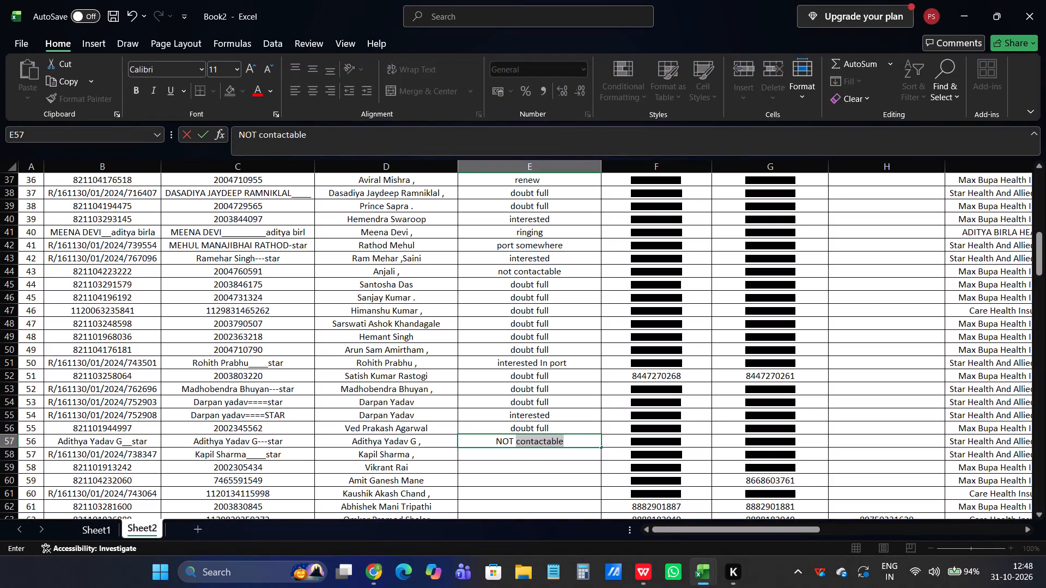
{"action": "type", "text": "INTERED"}
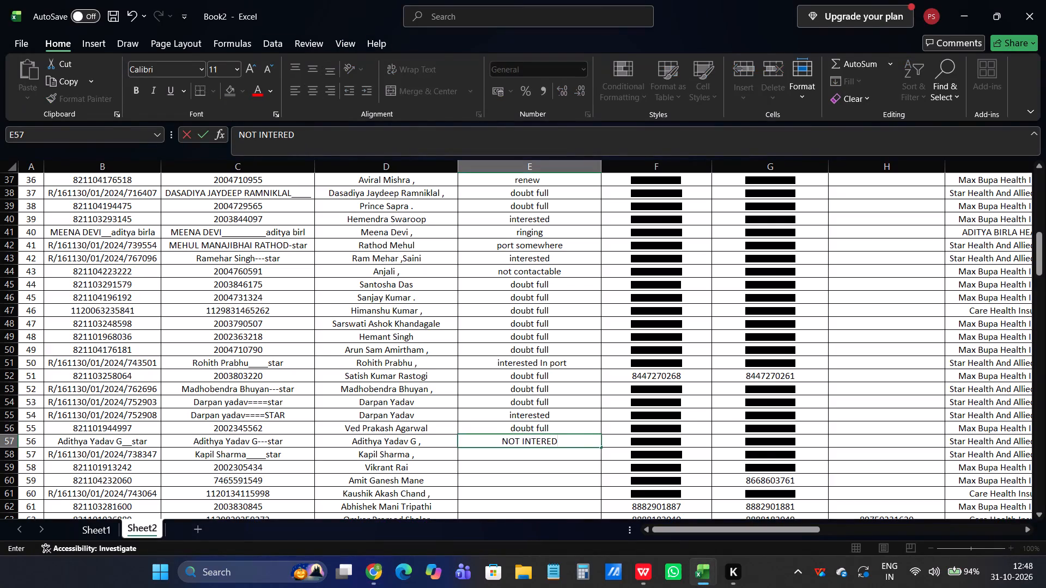
{"action": "key", "text": "BackSpace"}
{"action": "type", "text": "STED"}
{"action": "key", "text": "Return"}
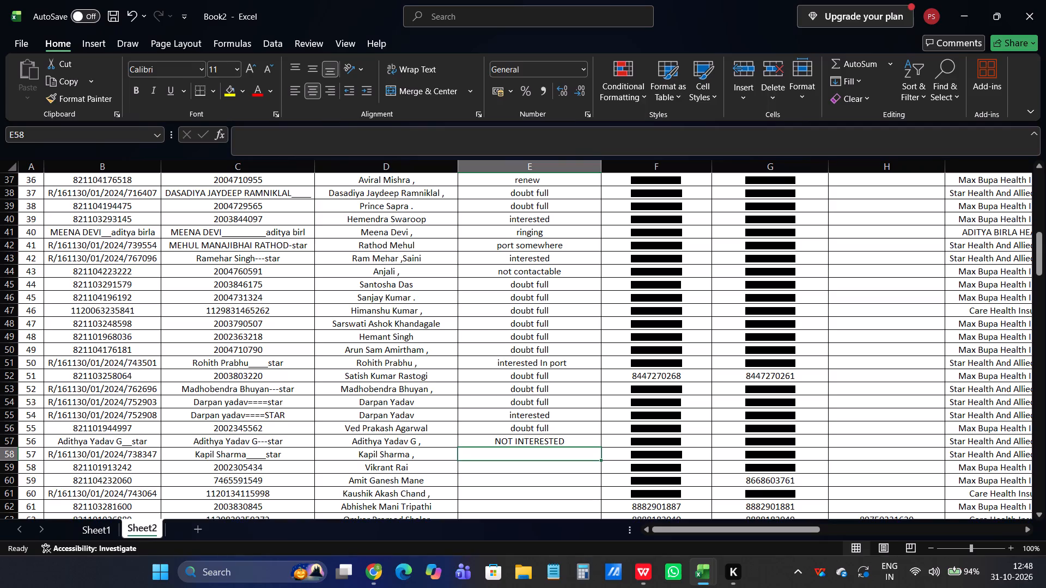
Look up the row 58 customer in Chrome's renewal calling list and enter "interested In port" as the call status.
{"action": "key", "text": "alt+Tab"}
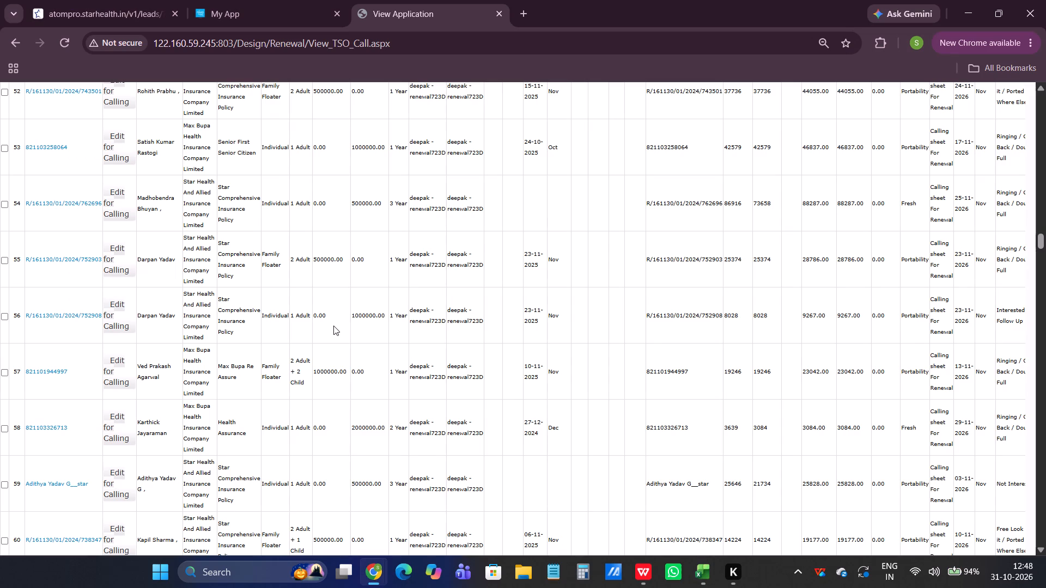
{"action": "scroll", "coordinate": [333, 326], "scroll_direction": "down", "scroll_amount": 2}
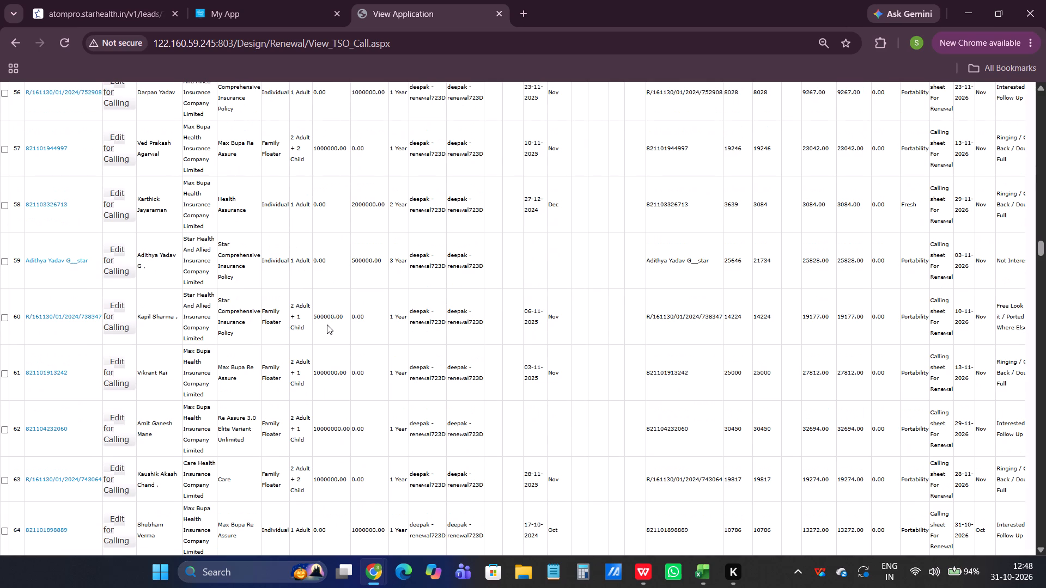
{"action": "left_click", "coordinate": [302, 322]}
{"action": "key", "text": "alt+Tab"}
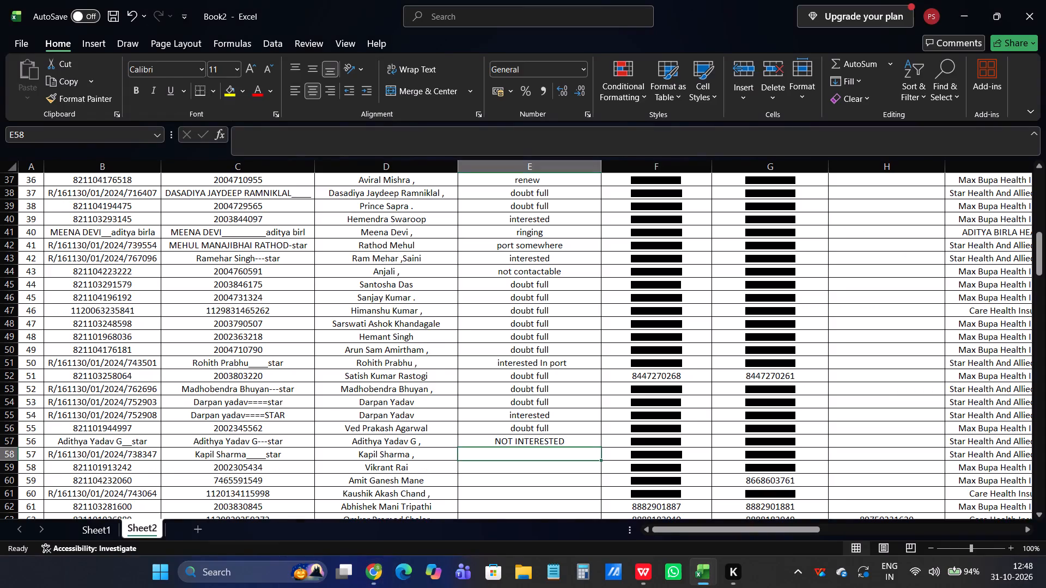
{"action": "key", "text": "space"}
{"action": "key", "text": "space"}
{"action": "type", "text": "I"}
{"action": "key", "text": "Return"}
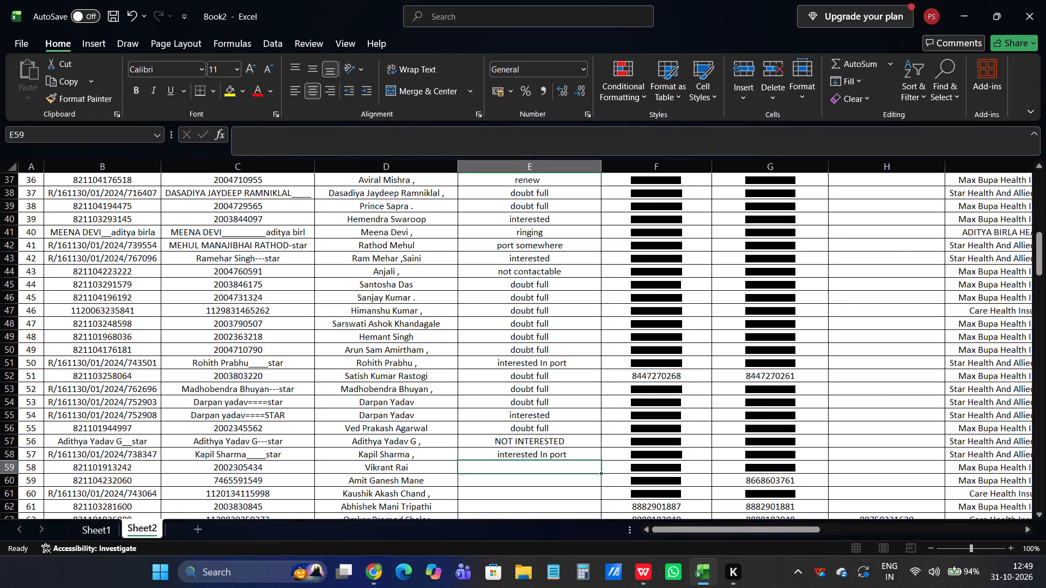
Fill the call statuses in rows 59 to 61 from Chrome's renewal calling list as "doubt full", "interested" and "doubt full".
{"action": "key", "text": "alt+Tab"}
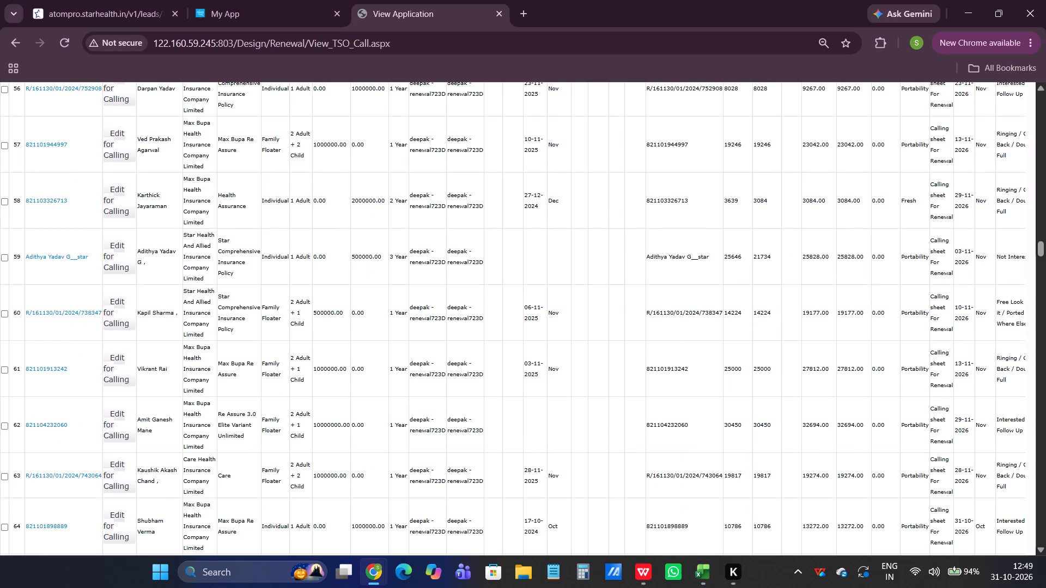
{"action": "key", "text": "alt+Tab"}
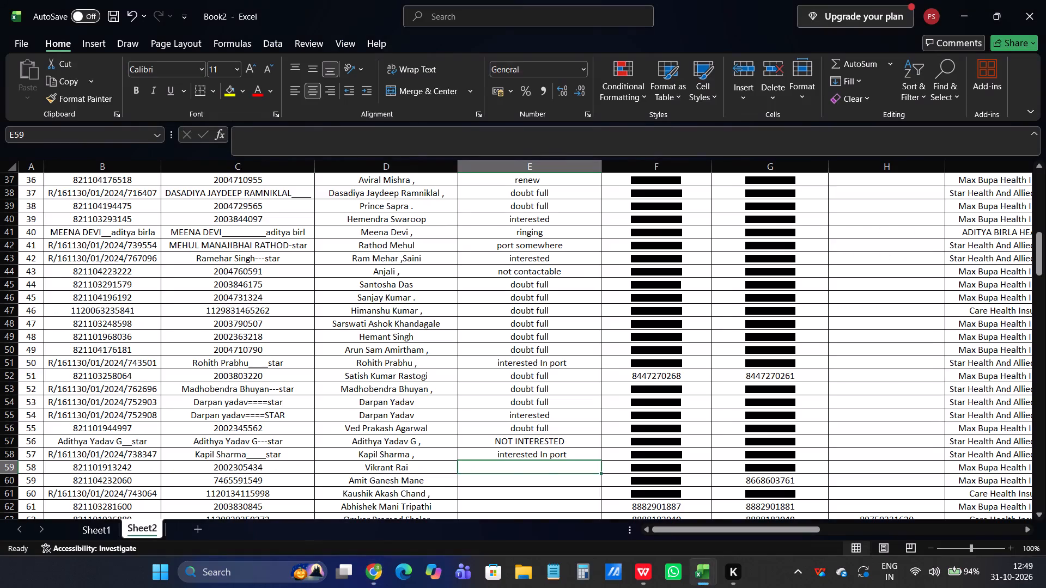
{"action": "key", "text": "d"}
{"action": "key", "text": "Return"}
{"action": "key", "text": "alt+Tab"}
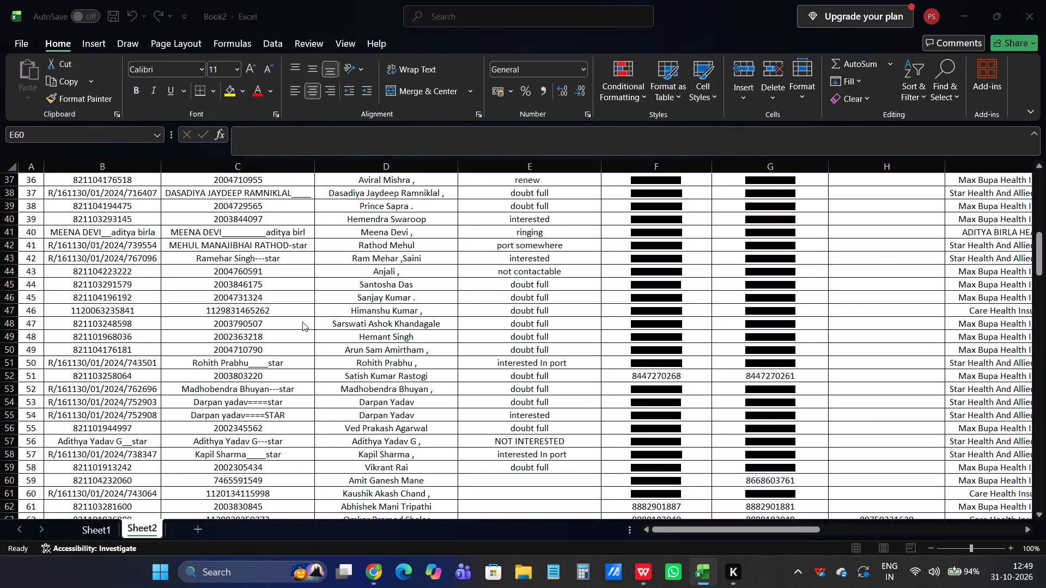
{"action": "key", "text": "alt+Tab"}
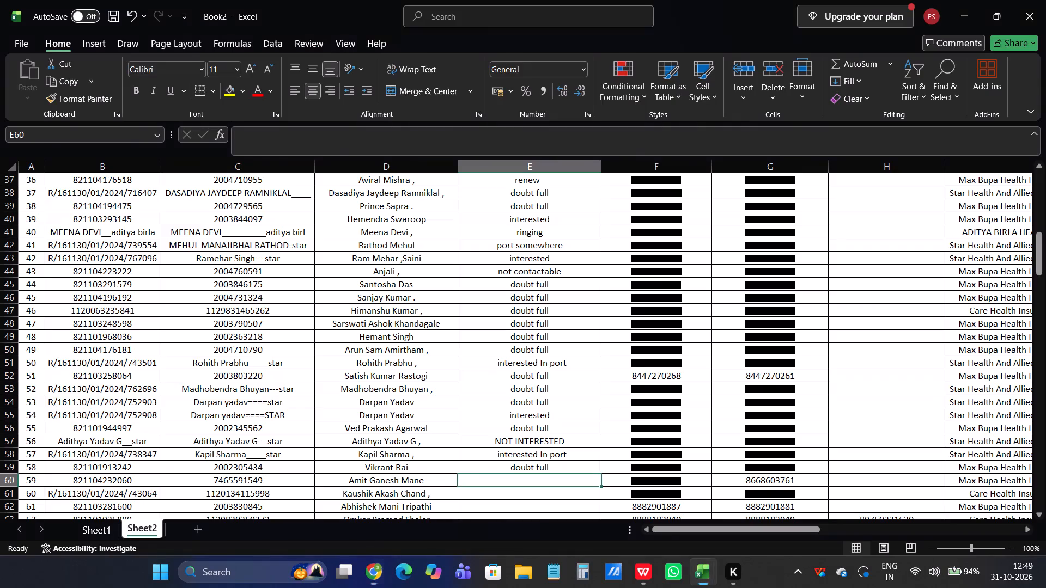
{"action": "key", "text": "i"}
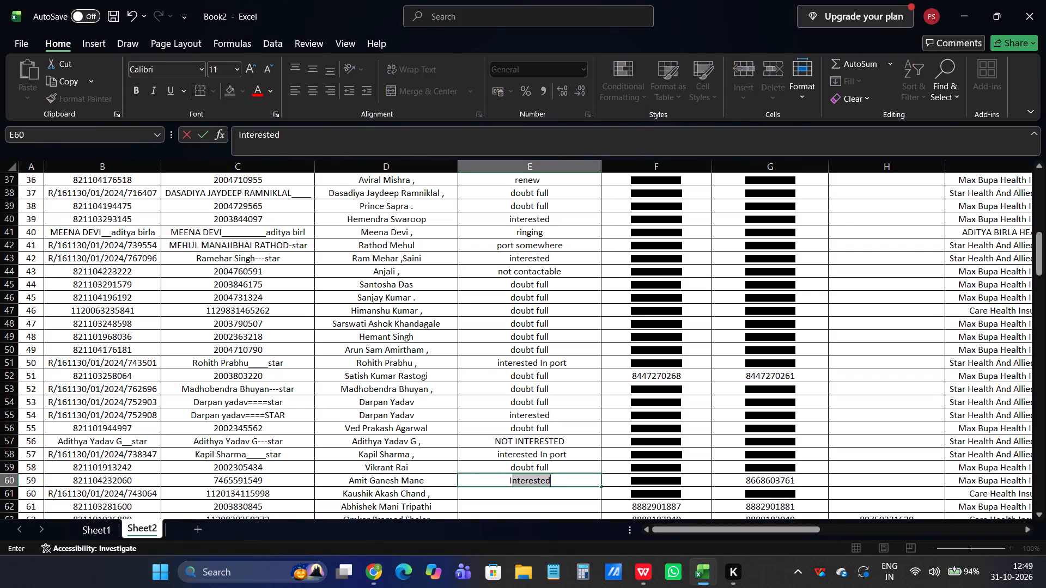
{"action": "key", "text": "Return"}
{"action": "key", "text": "alt+Tab"}
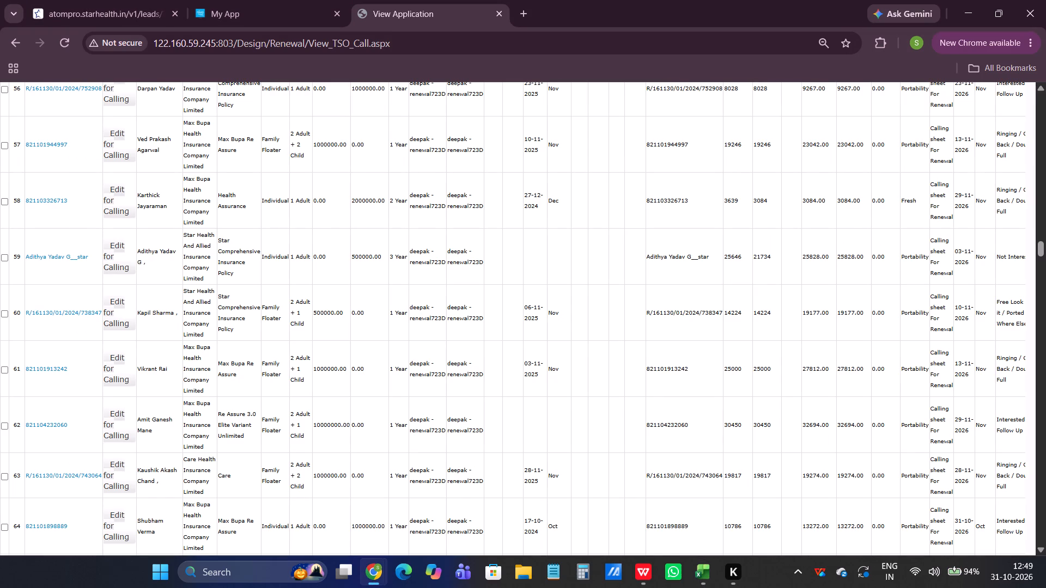
{"action": "key", "text": "alt+Tab"}
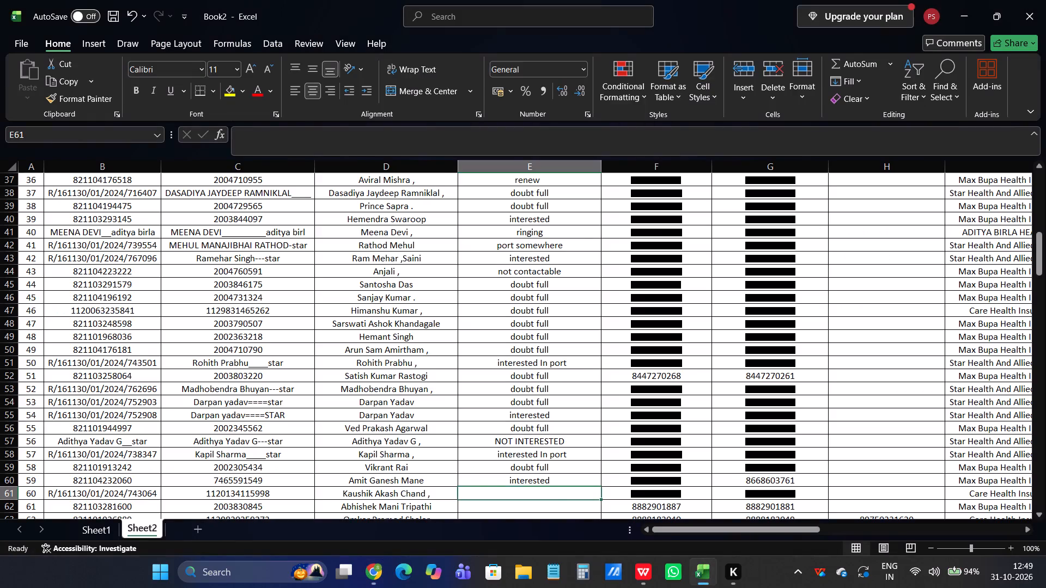
{"action": "key", "text": "d"}
{"action": "key", "text": "Return"}
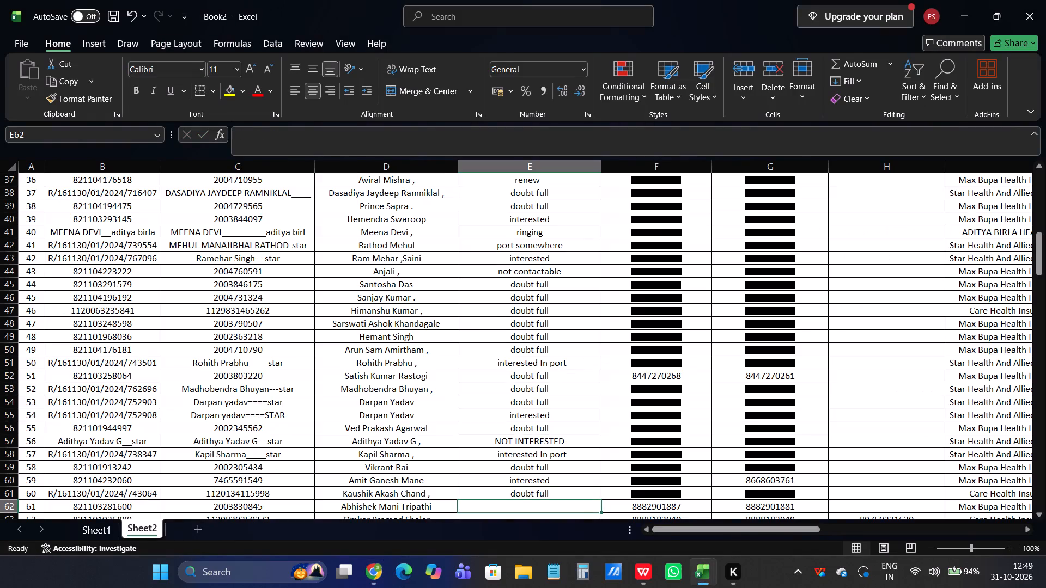
Look up the row 62 customer in Chrome's renewal calling list and enter "doubt full" as the call status in Sheet2.
{"action": "scroll", "coordinate": [302, 320], "scroll_direction": "down", "scroll_amount": 3}
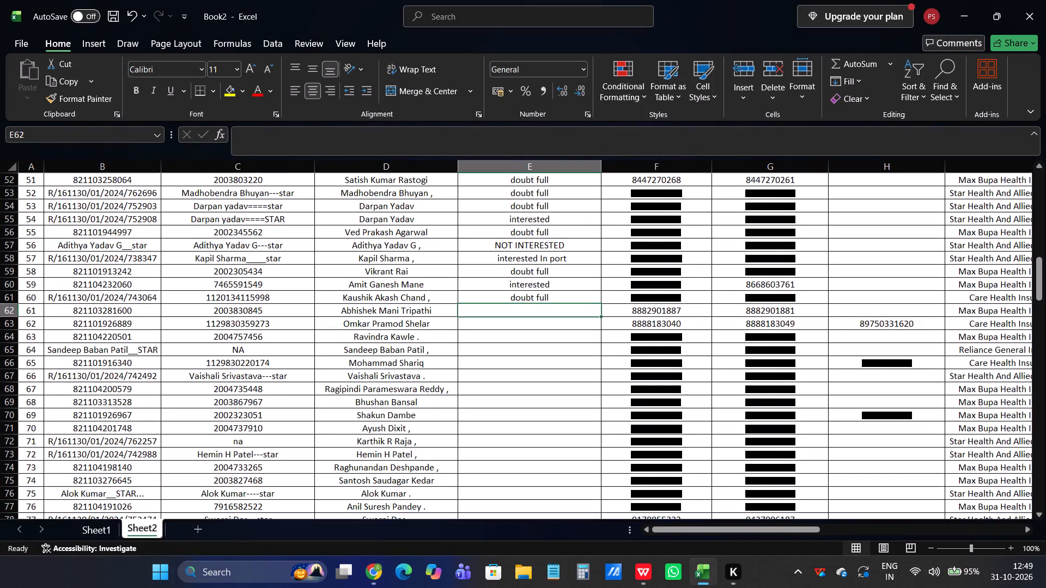
{"action": "key", "text": "alt+Tab"}
{"action": "scroll", "coordinate": [302, 320], "scroll_direction": "down", "scroll_amount": 2}
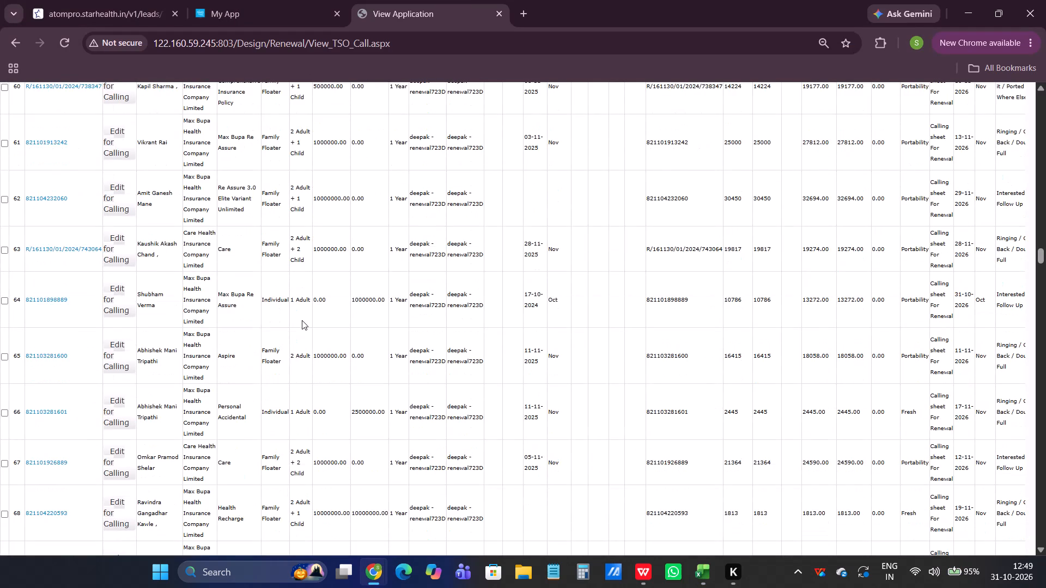
{"action": "scroll", "coordinate": [278, 257], "scroll_direction": "down", "scroll_amount": 1}
{"action": "left_click", "coordinate": [278, 257]}
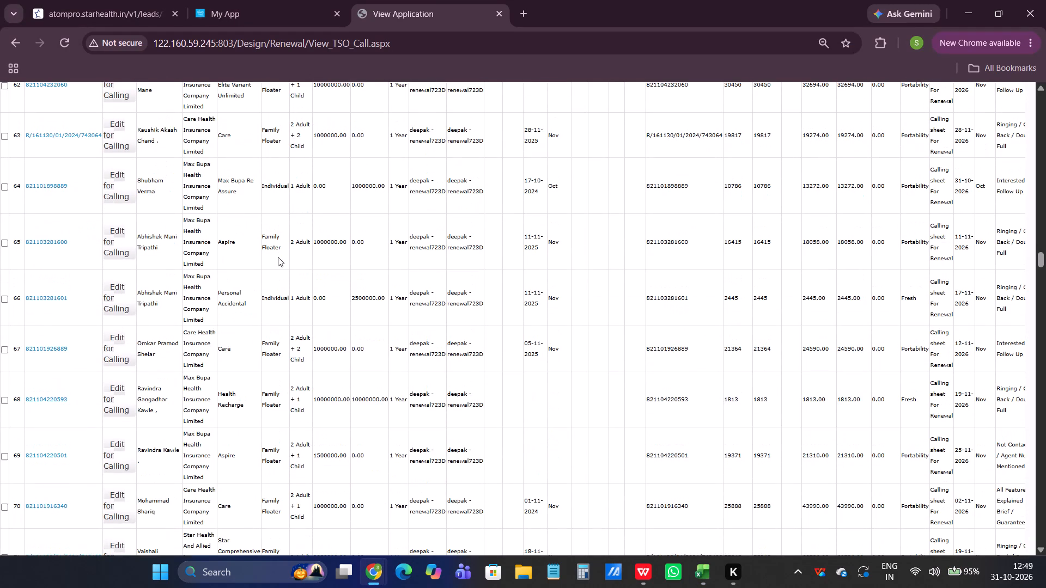
{"action": "key", "text": "alt+Tab"}
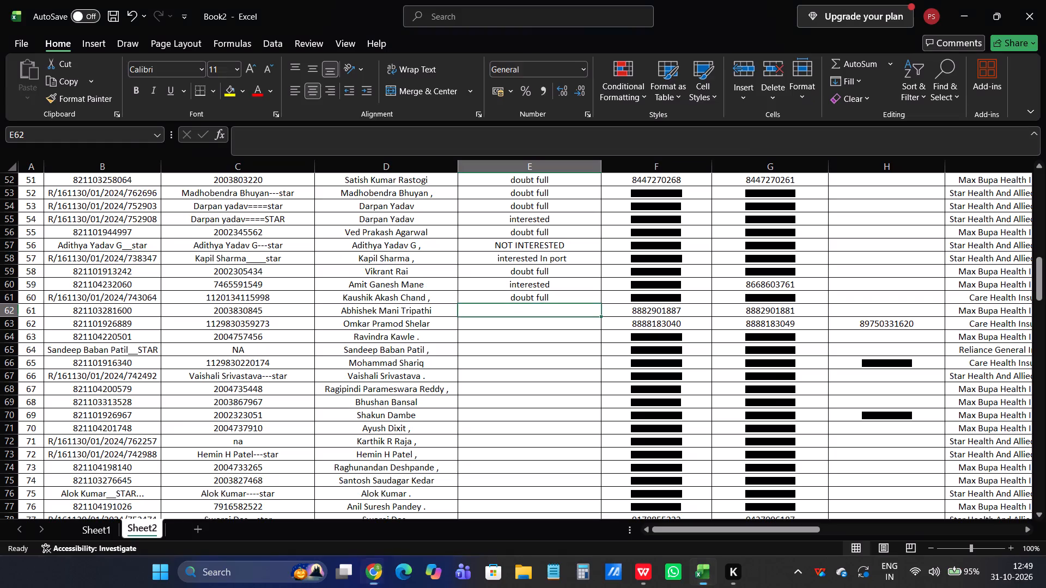
{"action": "key", "text": "d"}
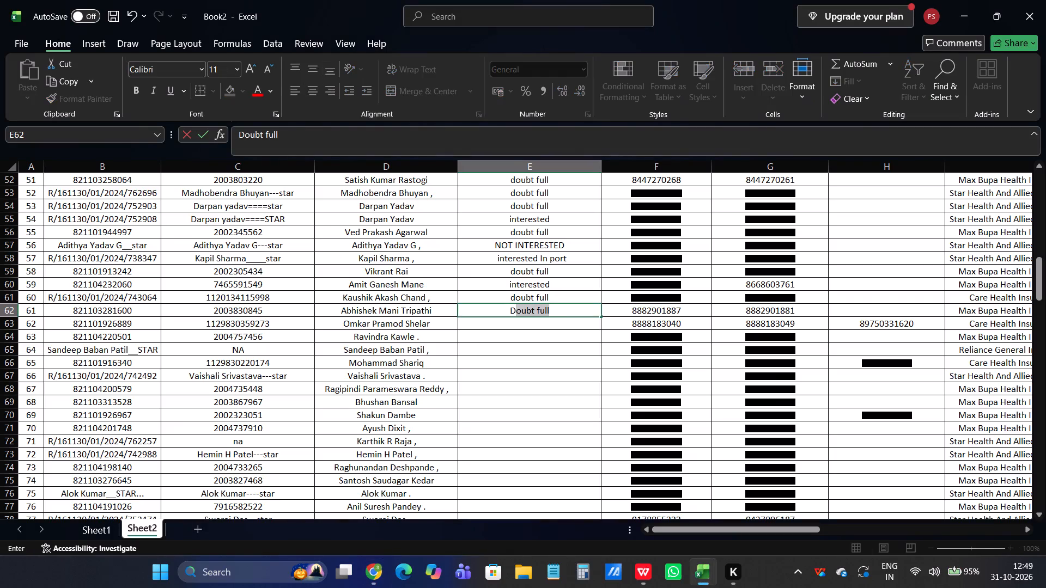
{"action": "key", "text": "Return"}
Enter call status "interested" in row 63 and "doubt full" in row 64, checking each customer in Chrome's renewal calling list.
{"action": "key", "text": "alt+Tab"}
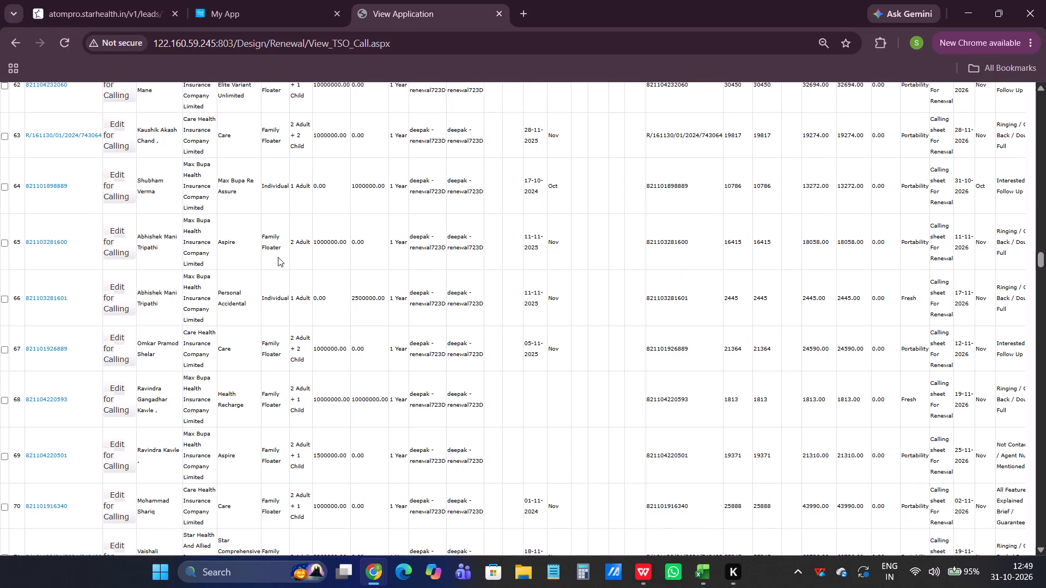
{"action": "key", "text": "alt+Tab"}
{"action": "key", "text": "i"}
{"action": "key", "text": "Return"}
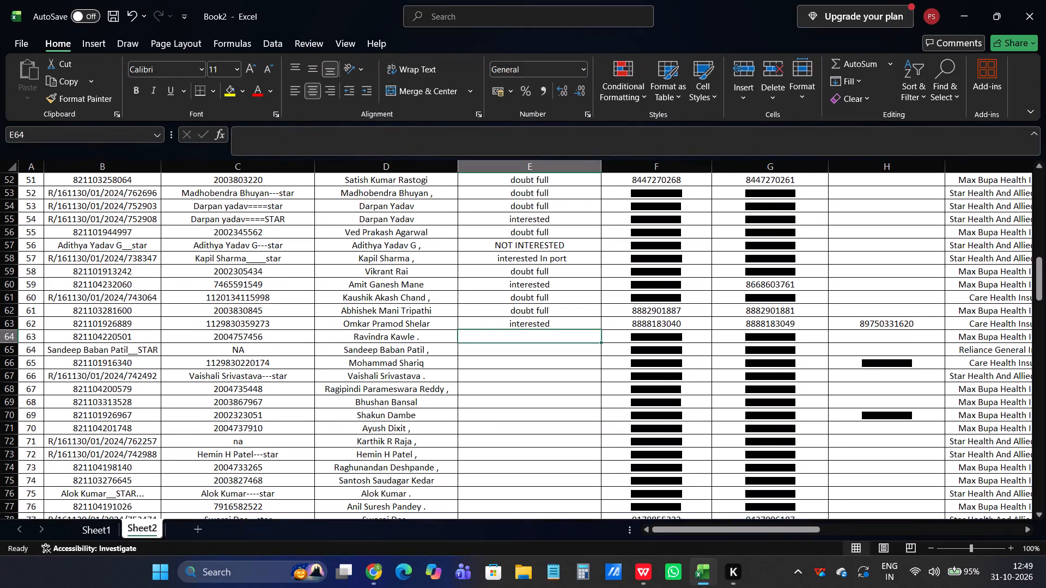
{"action": "key", "text": "alt+Tab"}
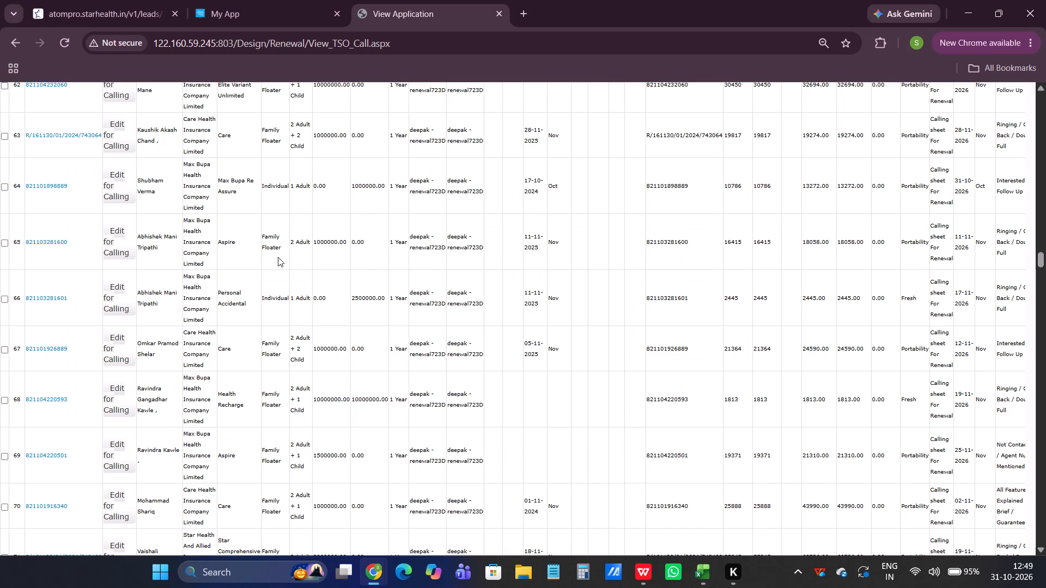
{"action": "key", "text": "alt+Tab"}
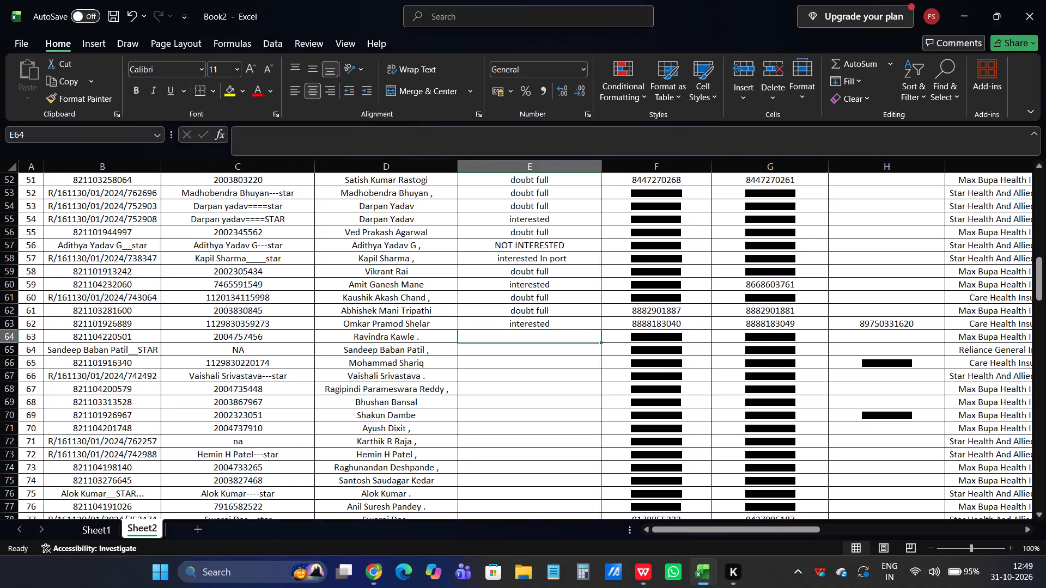
{"action": "key", "text": "d"}
{"action": "key", "text": "Return"}
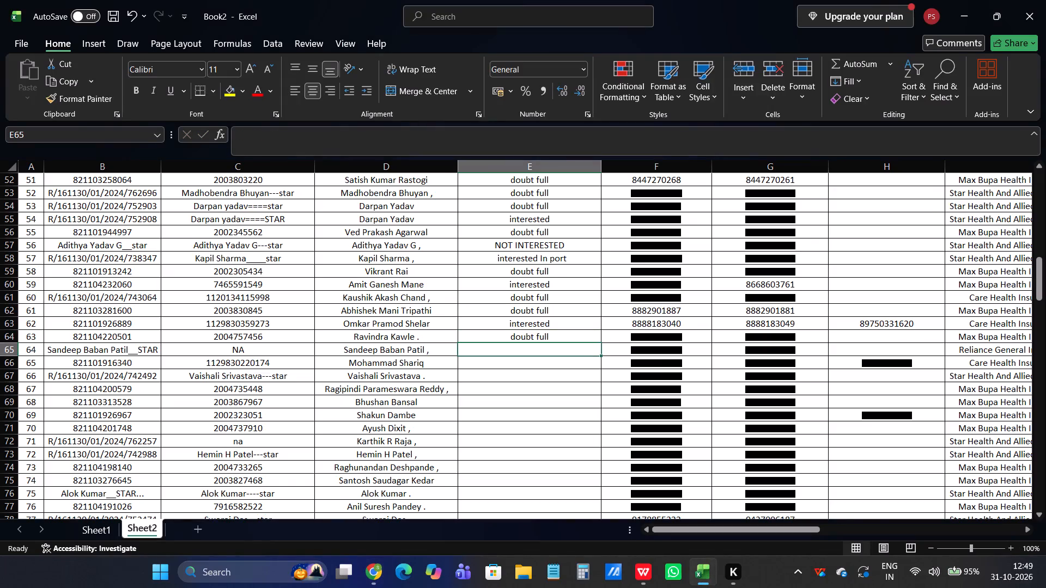
Search Chrome's renewal calling list for the Reliance General customer in row 65 of Sheet2.
{"action": "key", "text": "alt+Tab"}
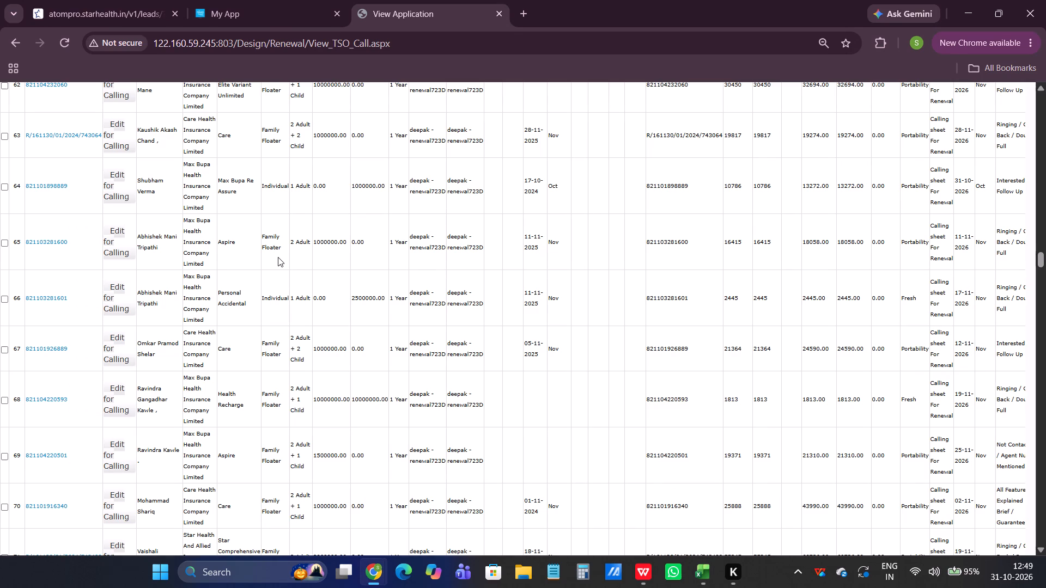
{"action": "scroll", "coordinate": [278, 257], "scroll_direction": "down", "scroll_amount": 1}
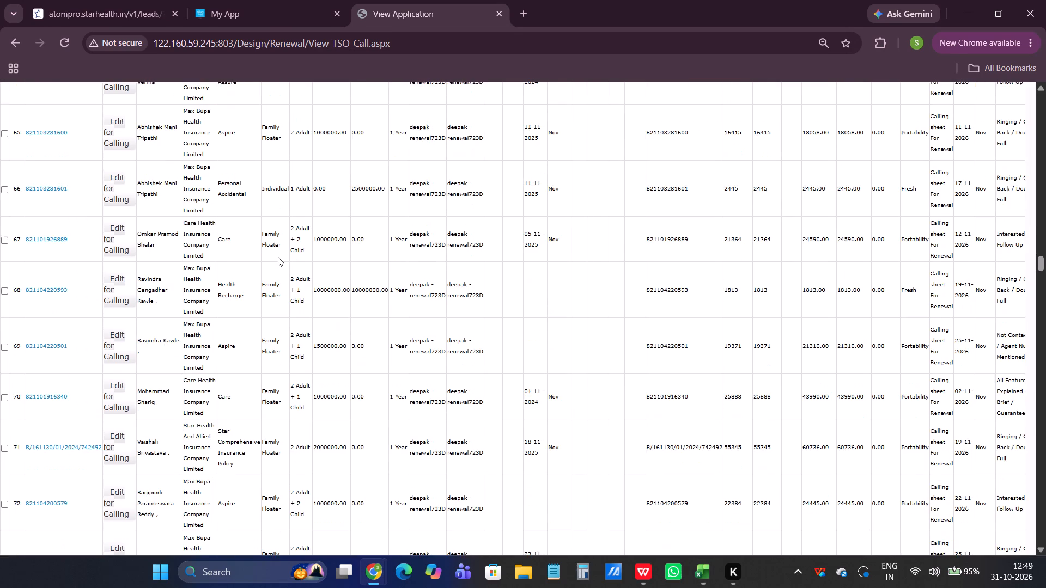
{"action": "scroll", "coordinate": [278, 257], "scroll_direction": "down", "scroll_amount": 3}
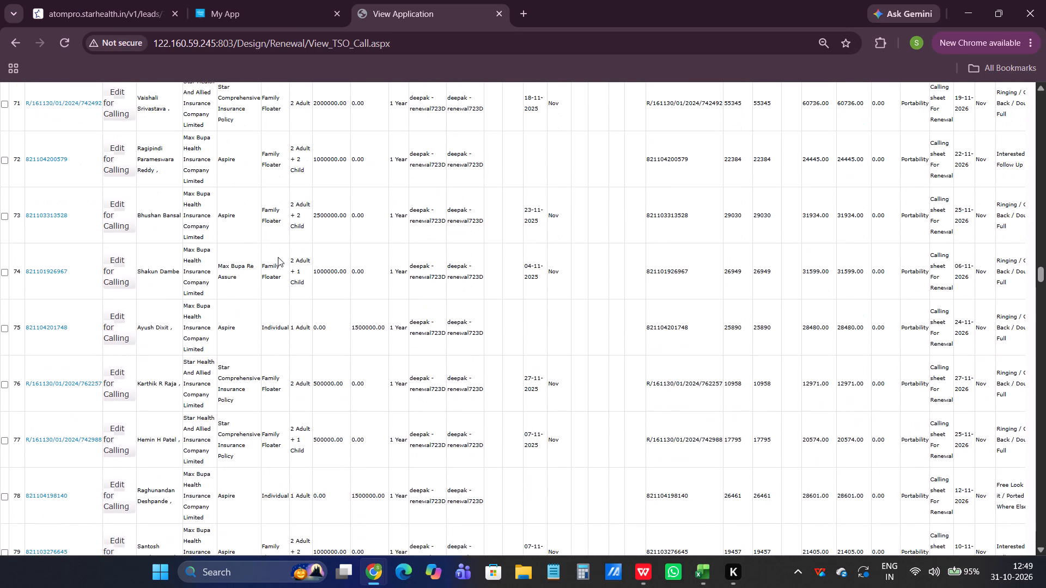
{"action": "scroll", "coordinate": [278, 257], "scroll_direction": "up", "scroll_amount": 4}
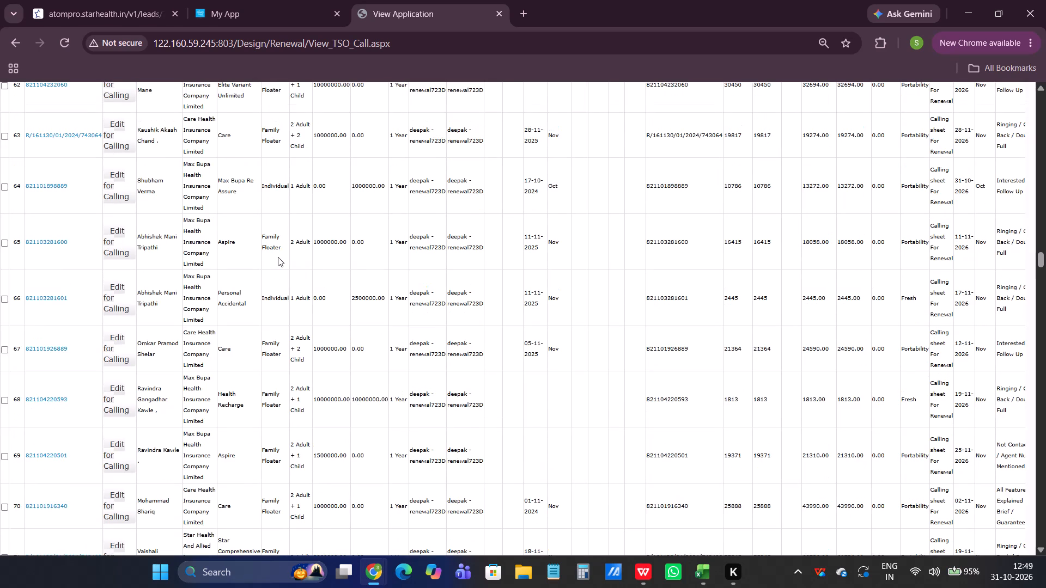
{"action": "key", "text": "alt+Tab"}
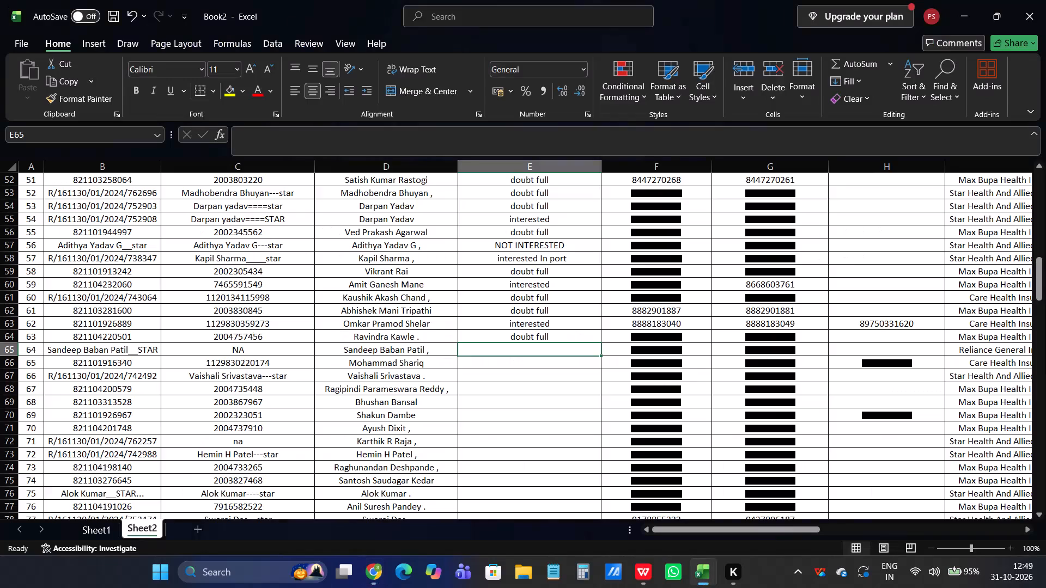
{"action": "key", "text": "alt+Tab"}
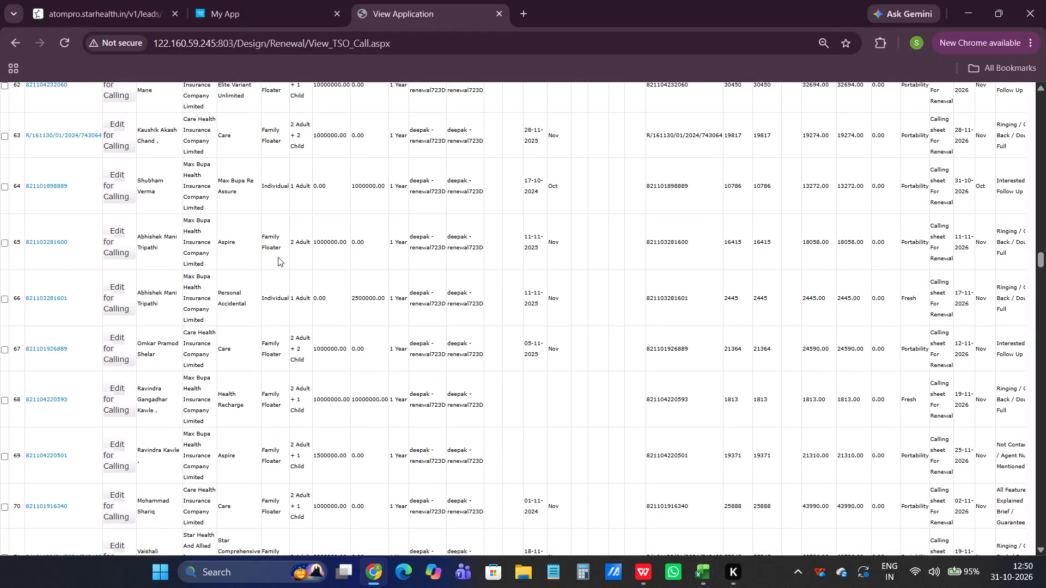
{"action": "scroll", "coordinate": [278, 257], "scroll_direction": "down", "scroll_amount": 1}
{"action": "key", "text": "alt+Tab"}
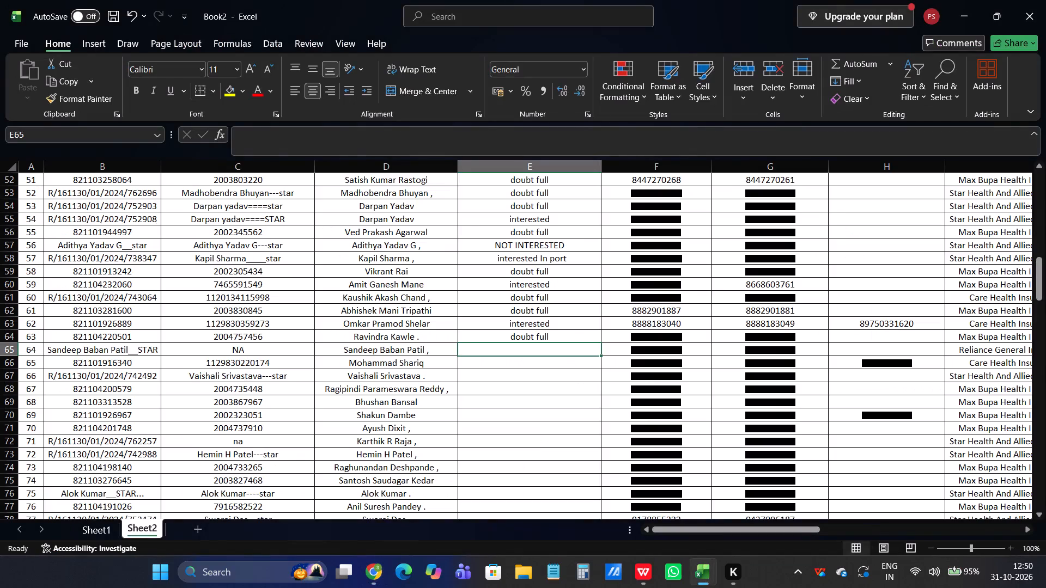
Skip row 65 and enter call status "interested" in row 66 and "doubt full" in row 67, checking Chrome's renewal calling list.
{"action": "key", "text": "Down"}
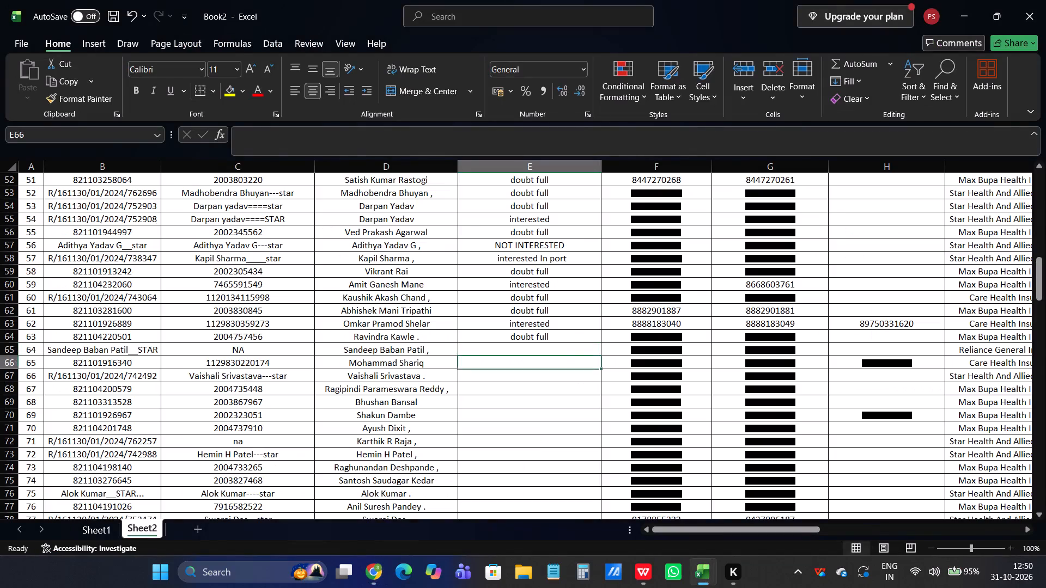
{"action": "key", "text": "alt+Tab"}
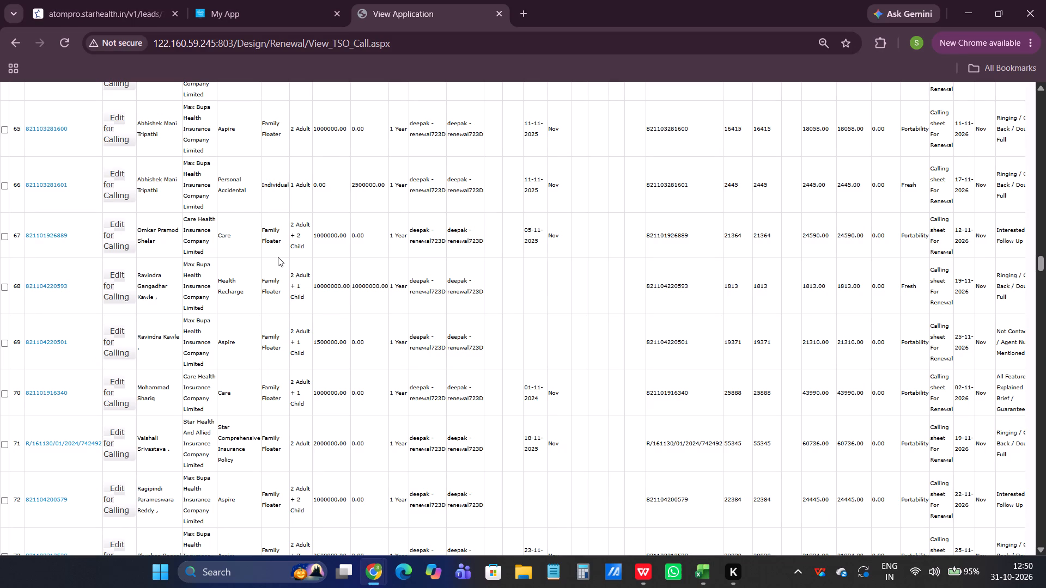
{"action": "key", "text": "alt+Tab"}
{"action": "key", "text": "i"}
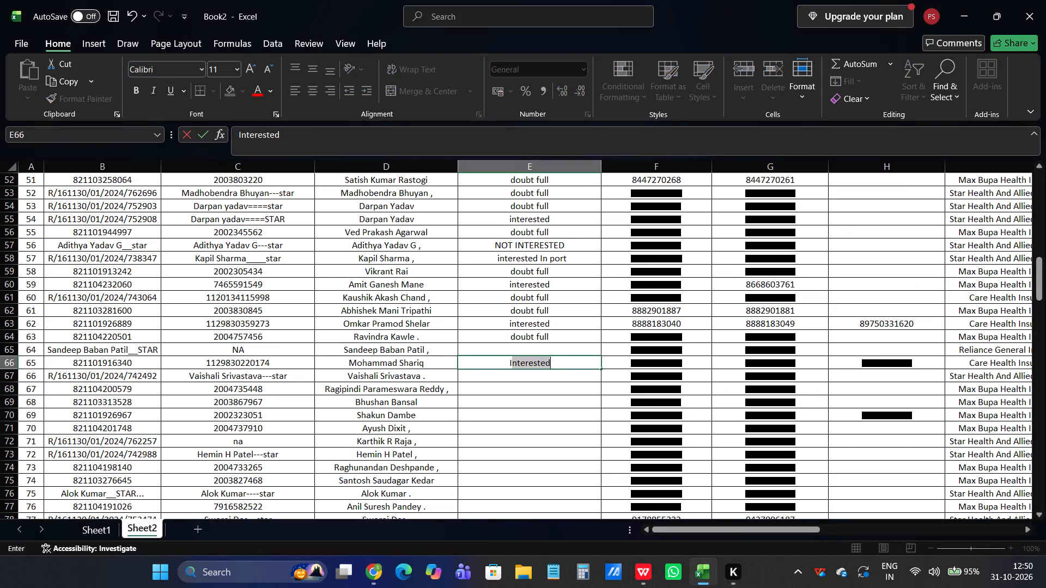
{"action": "key", "text": "Return"}
{"action": "key", "text": "alt+Tab"}
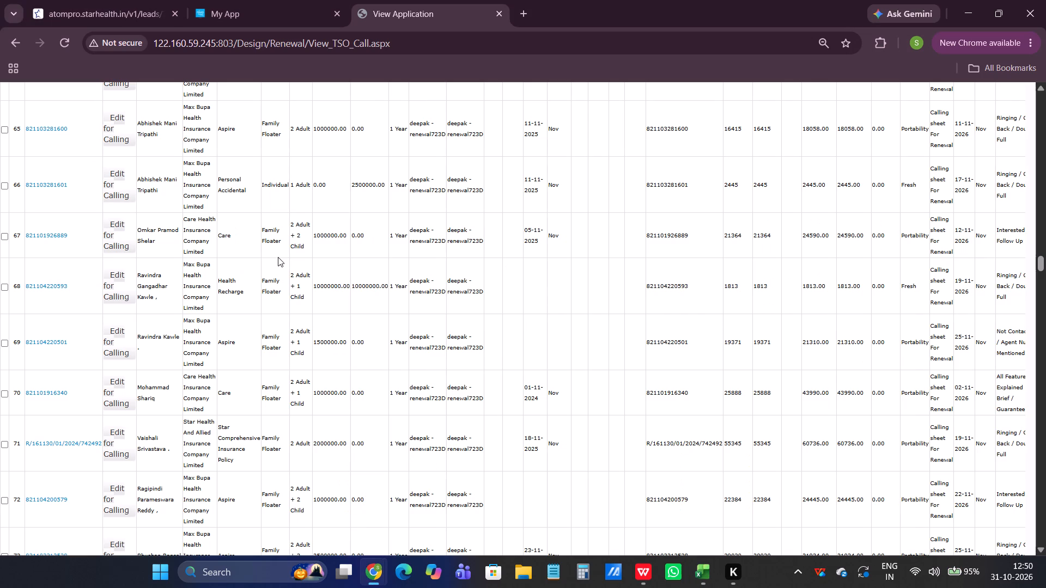
{"action": "key", "text": "alt+Tab"}
{"action": "key", "text": "d"}
{"action": "key", "text": "Return"}
Check the row 68 customer in Chrome's renewal calling list and enter "interested" as the call status in Sheet2.
{"action": "key", "text": "alt+Tab"}
{"action": "key", "text": "alt+Tab"}
{"action": "type", "text": "OI"}
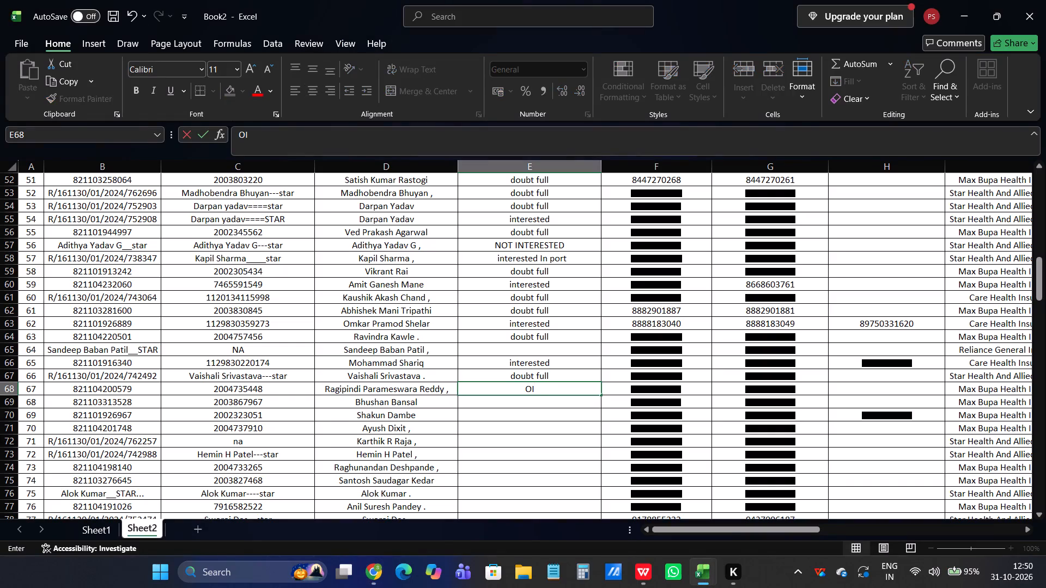
{"action": "key", "text": "BackSpace"}
{"action": "key", "text": "BackSpace"}
{"action": "key", "text": "i"}
{"action": "key", "text": "Return"}
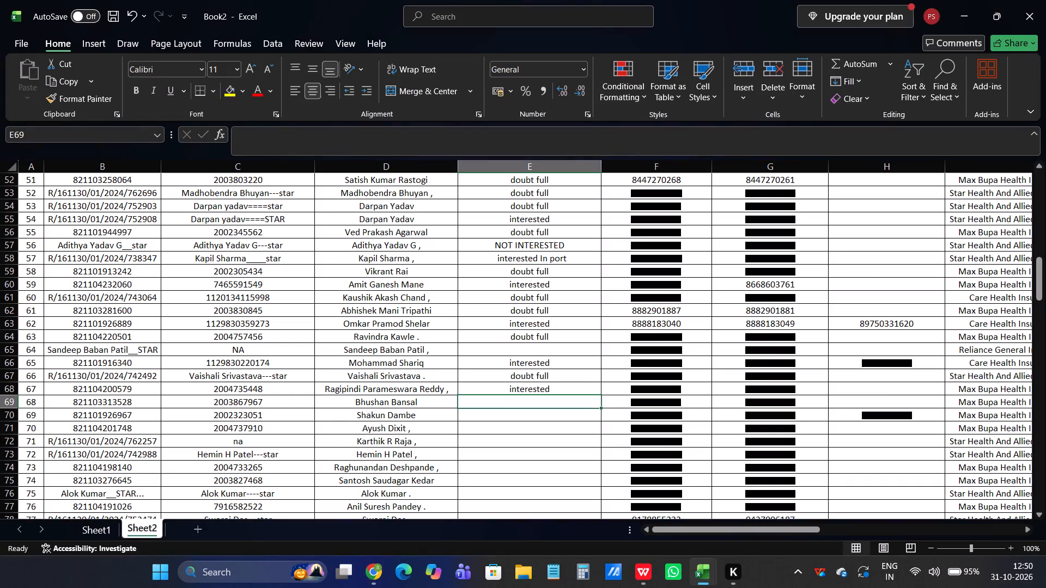
Look up the row 69 and 70 customers in Chrome's renewal calling list and enter "doubt full" as both call statuses.
{"action": "key", "text": "alt+Tab"}
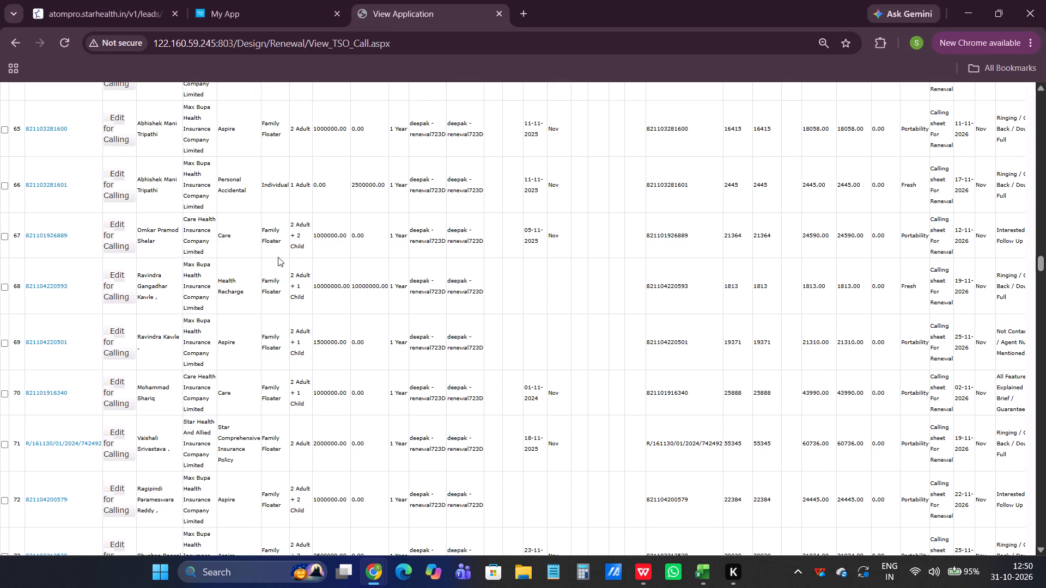
{"action": "scroll", "coordinate": [278, 257], "scroll_direction": "down", "scroll_amount": 3}
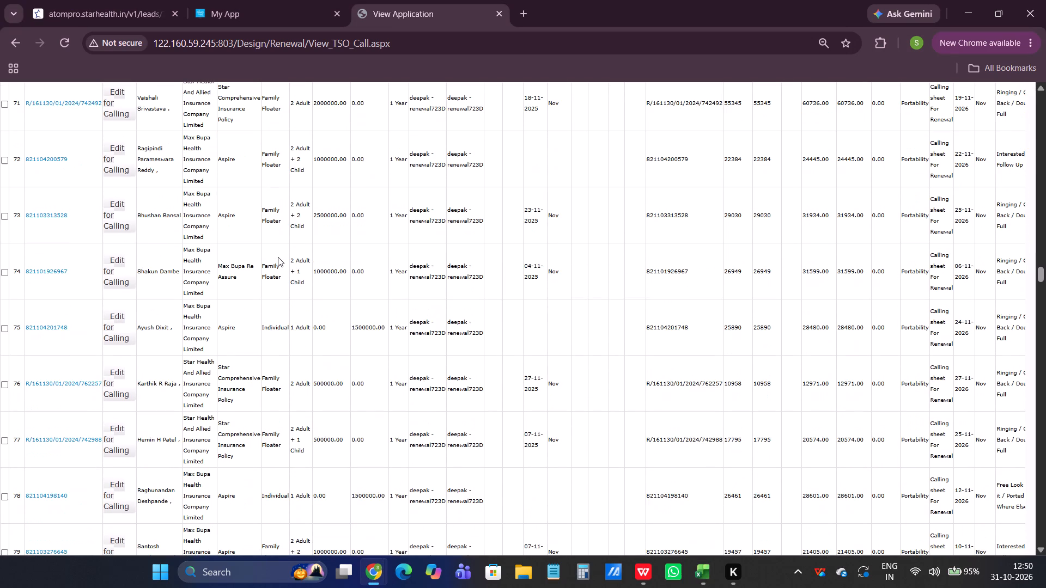
{"action": "key", "text": "alt+Tab"}
{"action": "key", "text": "d"}
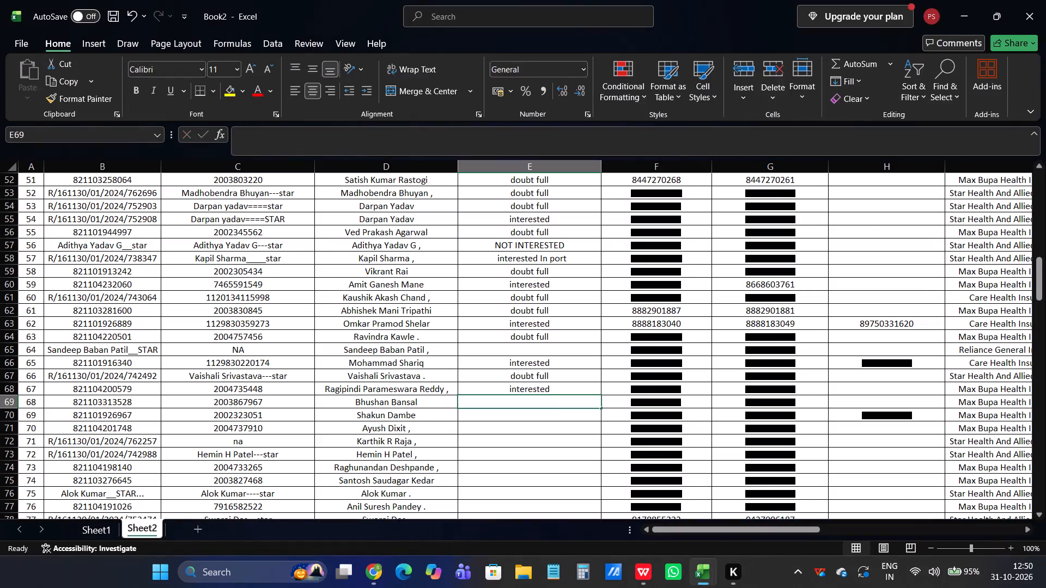
{"action": "key", "text": "Return"}
{"action": "key", "text": "alt+Tab"}
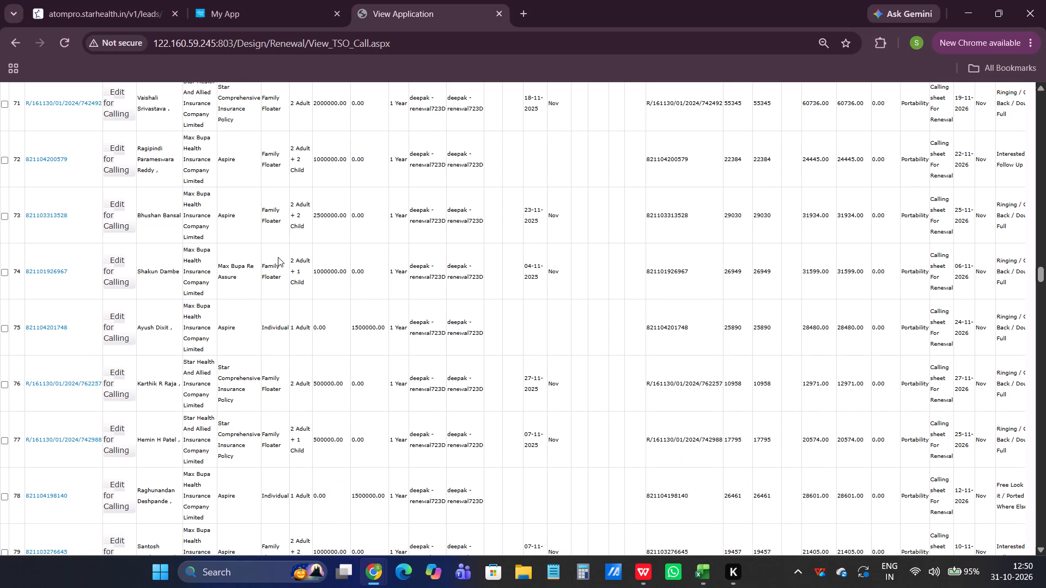
{"action": "key", "text": "alt+Tab"}
{"action": "key", "text": "d"}
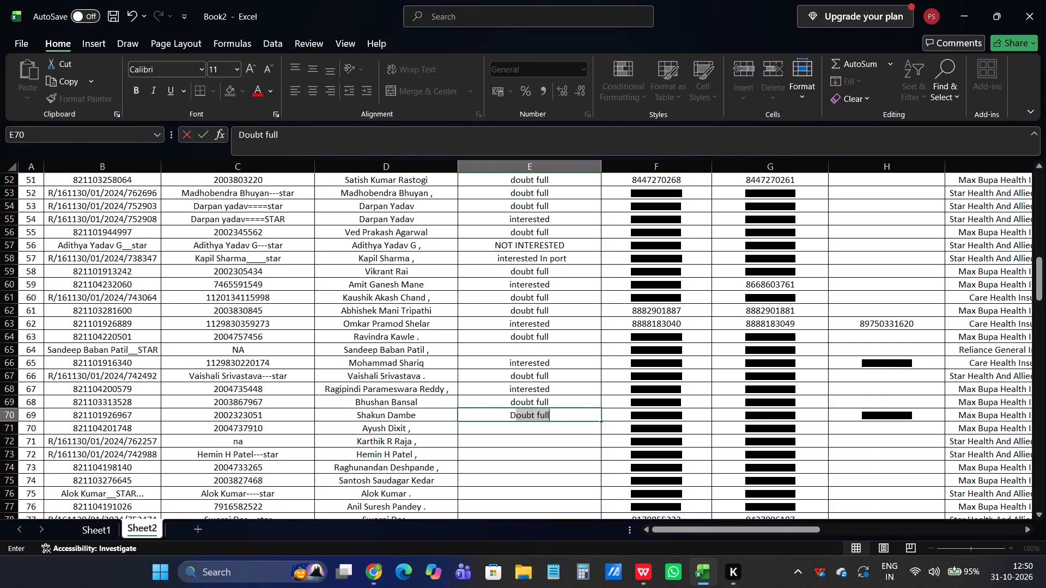
{"action": "key", "text": "Return"}
Enter call status "doubt full" in rows 71 and 72 of Sheet2, checking each customer in Chrome's renewal calling list.
{"action": "key", "text": "alt+Tab"}
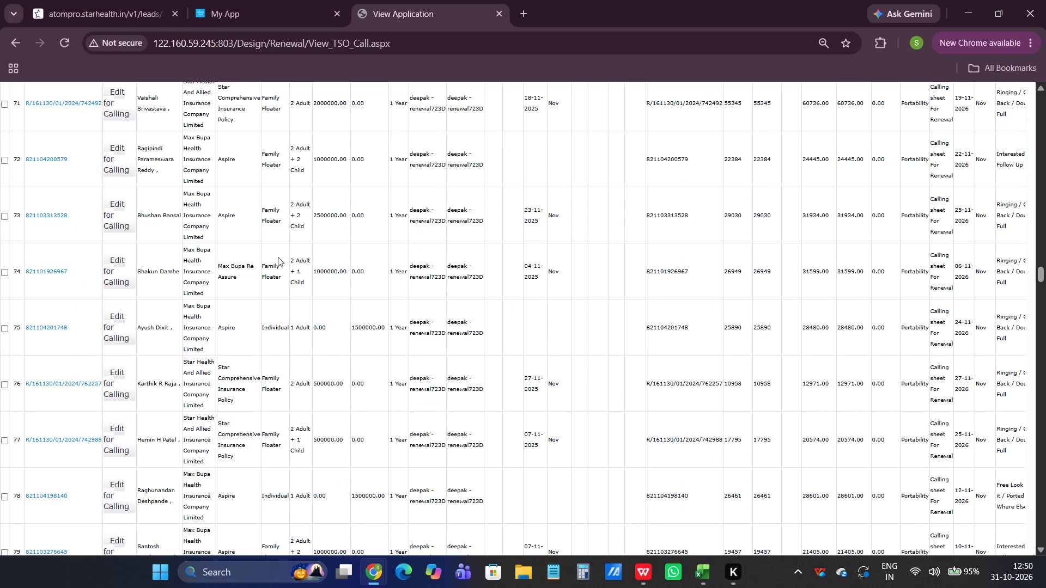
{"action": "key", "text": "alt+Tab"}
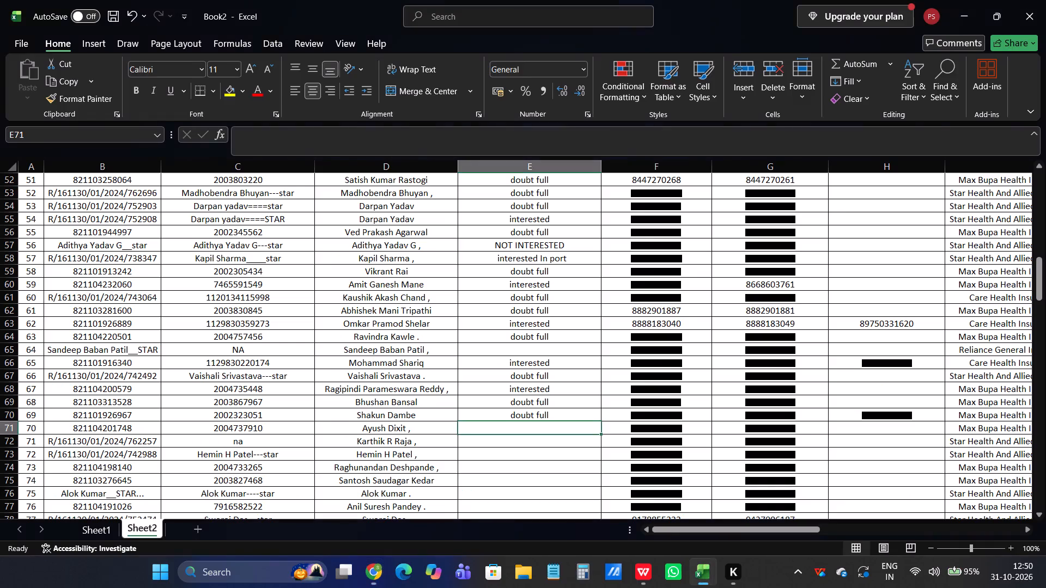
{"action": "key", "text": "d"}
{"action": "key", "text": "Return"}
{"action": "key", "text": "alt+Tab"}
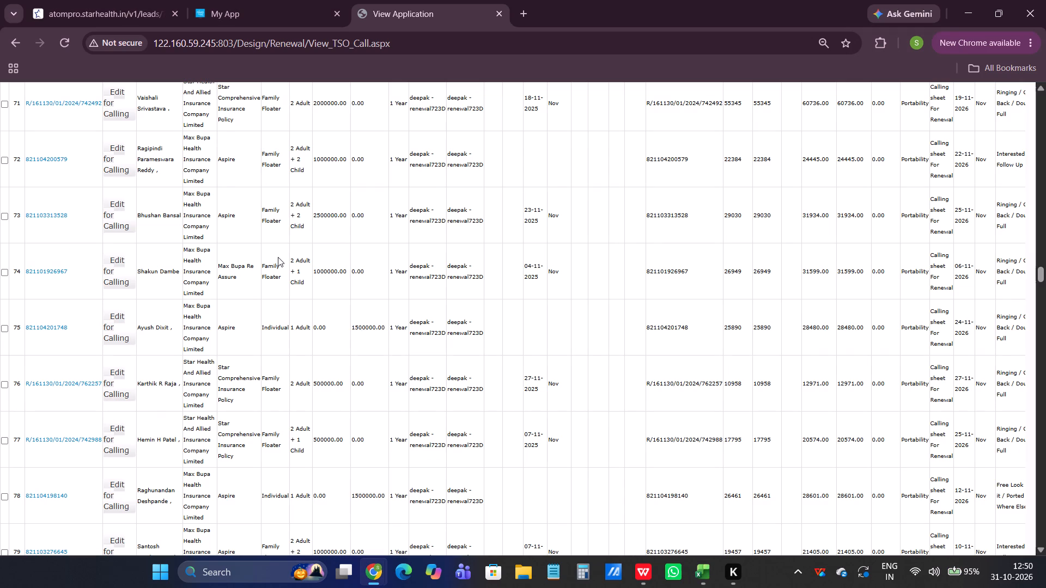
{"action": "key", "text": "alt+Tab"}
{"action": "key", "text": "d"}
{"action": "key", "text": "Return"}
Enter call status "doubt full" in row 73 and "interested In port" in row 74 of Sheet2, checking Chrome's renewal calling list.
{"action": "key", "text": "alt+Tab"}
{"action": "key", "text": "alt+Tab"}
{"action": "key", "text": "d"}
{"action": "key", "text": "Return"}
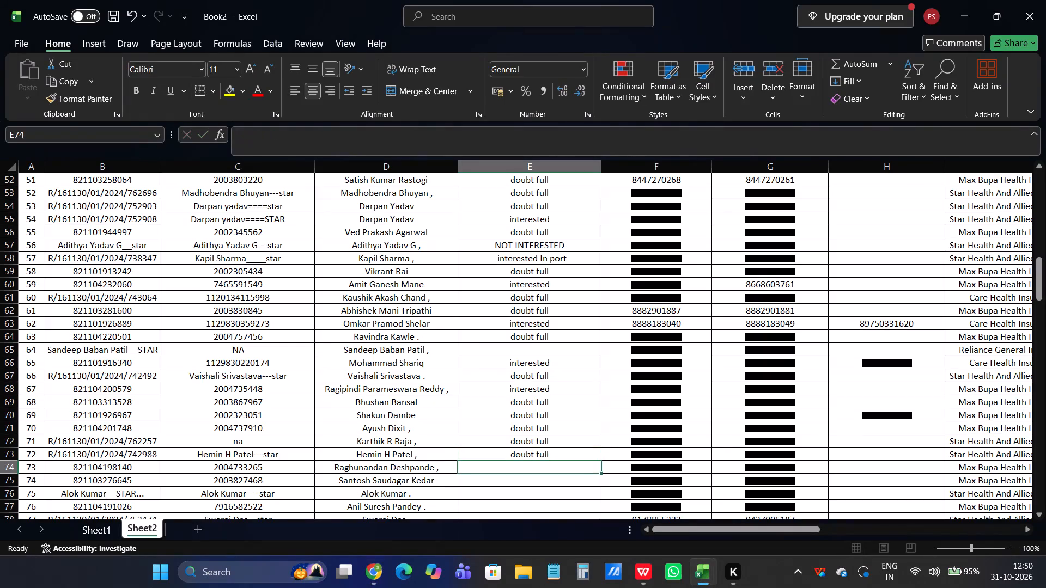
{"action": "key", "text": "alt+Tab"}
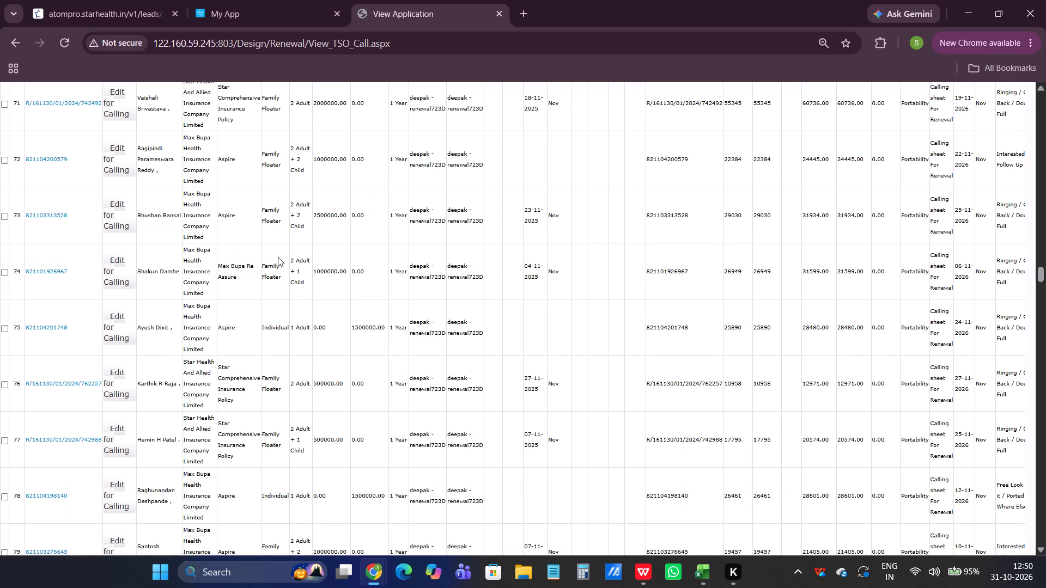
{"action": "key", "text": "alt+Tab"}
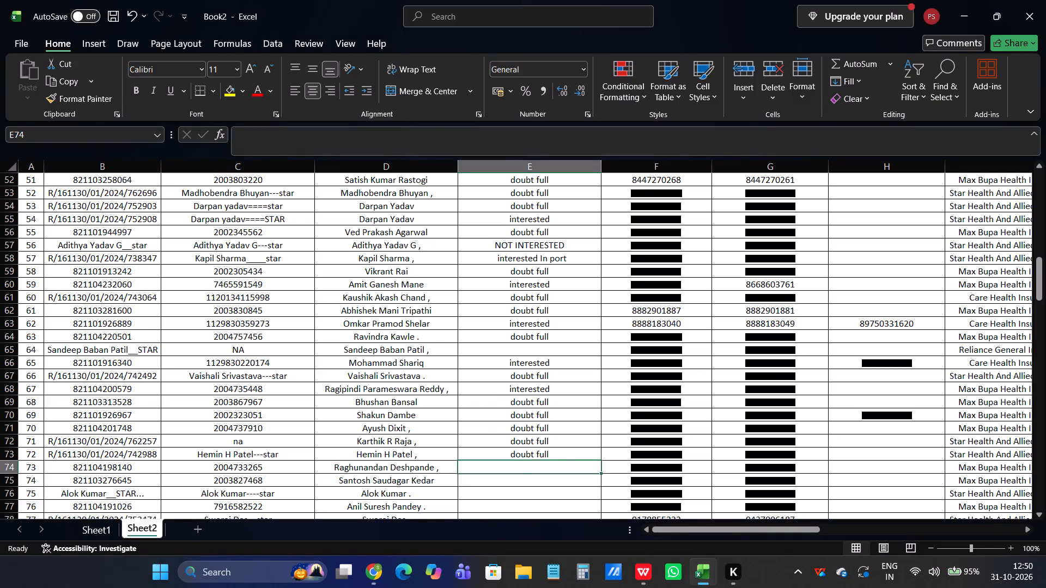
{"action": "key", "text": "space"}
{"action": "key", "text": "space"}
{"action": "type", "text": "I"}
{"action": "key", "text": "Return"}
Check the row 75 customer in Chrome's renewal calling list and enter "interested" as the call status in Sheet2.
{"action": "key", "text": "alt+Tab"}
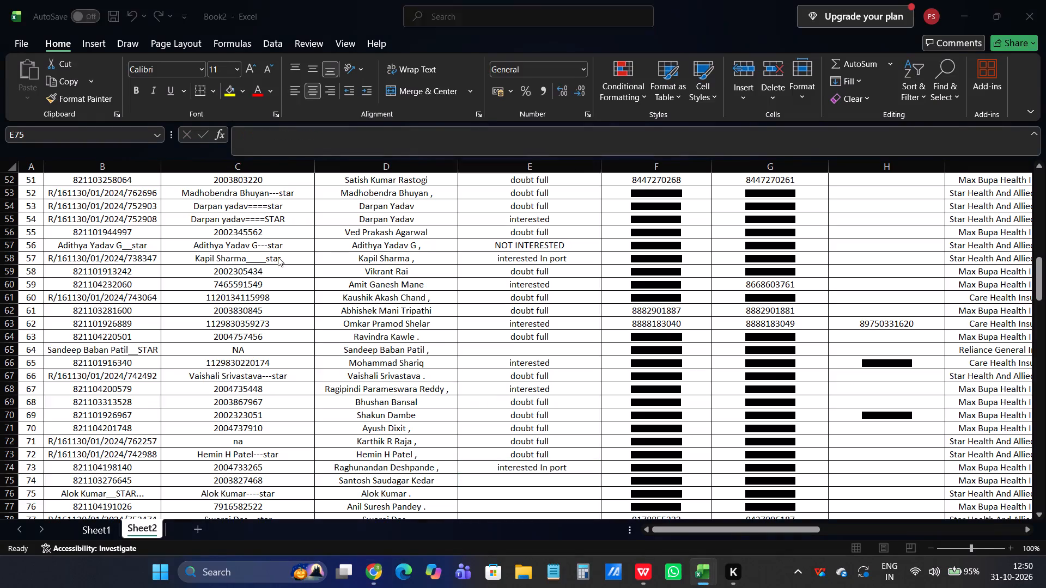
{"action": "scroll", "coordinate": [306, 266], "scroll_direction": "down", "scroll_amount": 2}
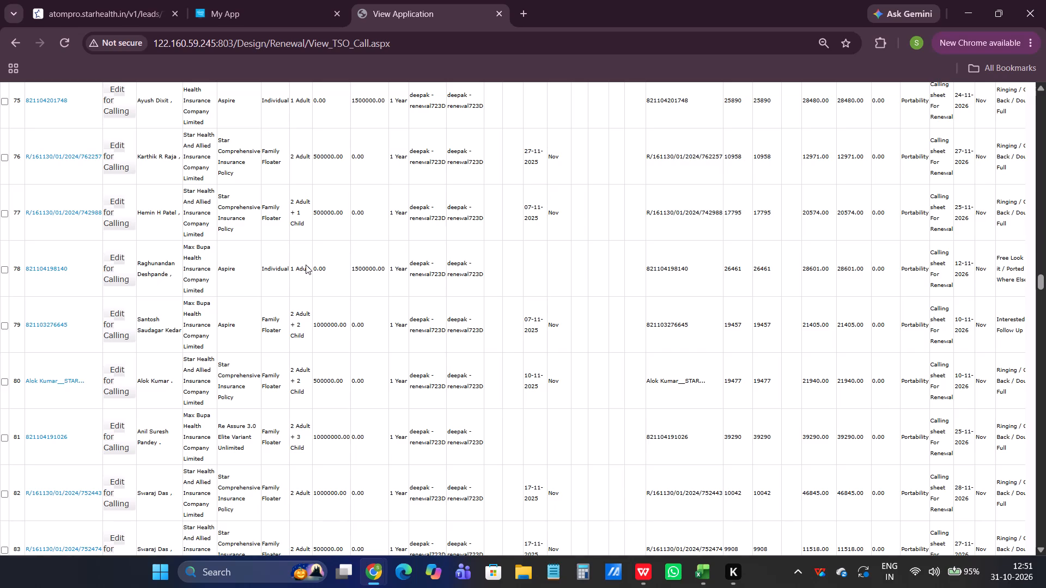
{"action": "key", "text": "alt+Tab"}
{"action": "key", "text": "alt+Tab"}
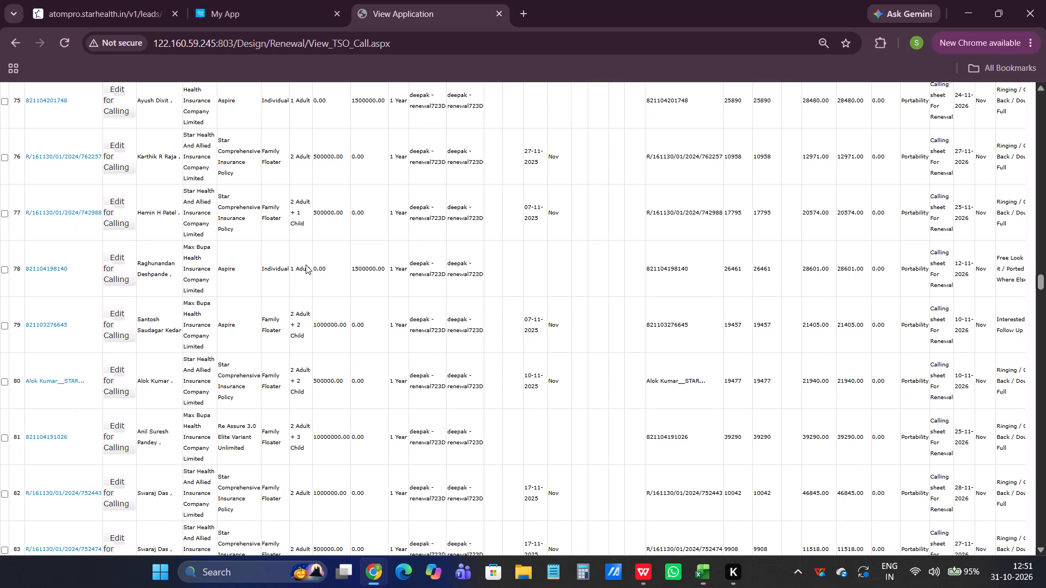
{"action": "key", "text": "alt+Tab"}
{"action": "type", "text": "UI"}
{"action": "type", "text": "\\\\"}
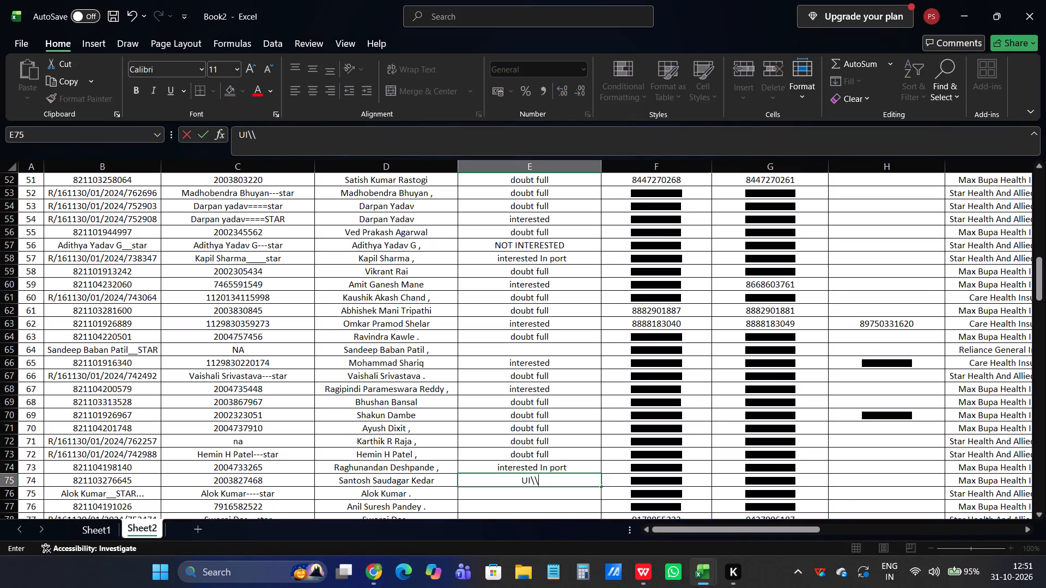
{"action": "key", "text": "BackSpace"}
{"action": "key", "text": "BackSpace"}
{"action": "key", "text": "BackSpace"}
{"action": "key", "text": "BackSpace"}
{"action": "key", "text": "i"}
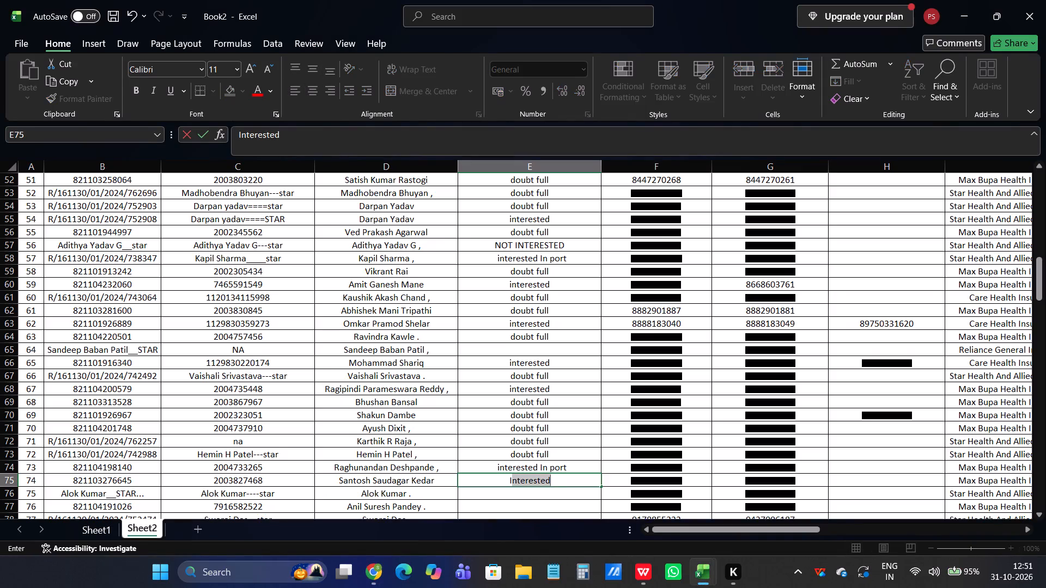
{"action": "key", "text": "Return"}
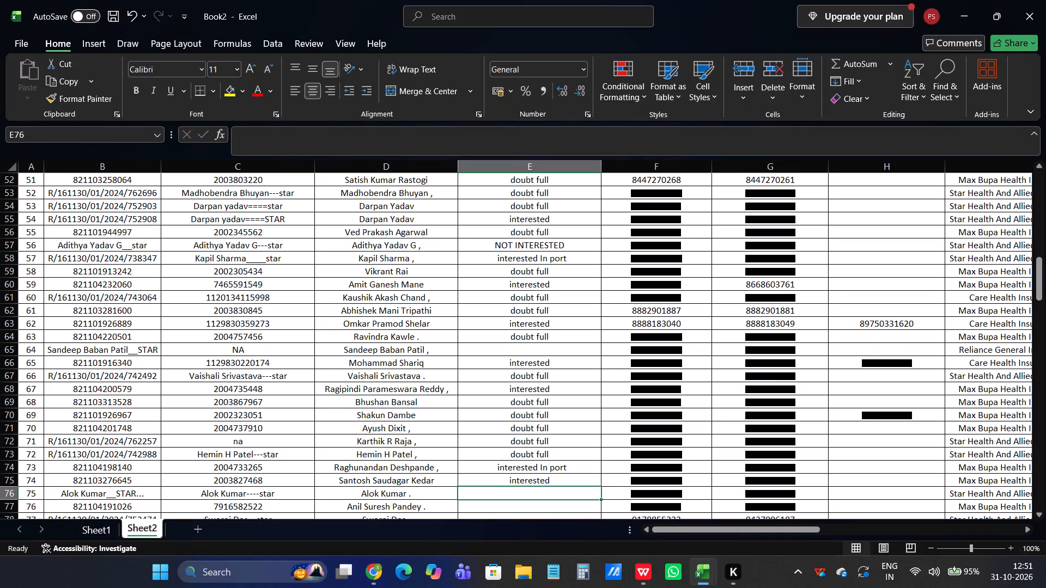
Enter call status "doubt full" in rows 76 and 77 of Sheet2, checking each customer in Chrome's renewal calling list.
{"action": "key", "text": "alt+Tab"}
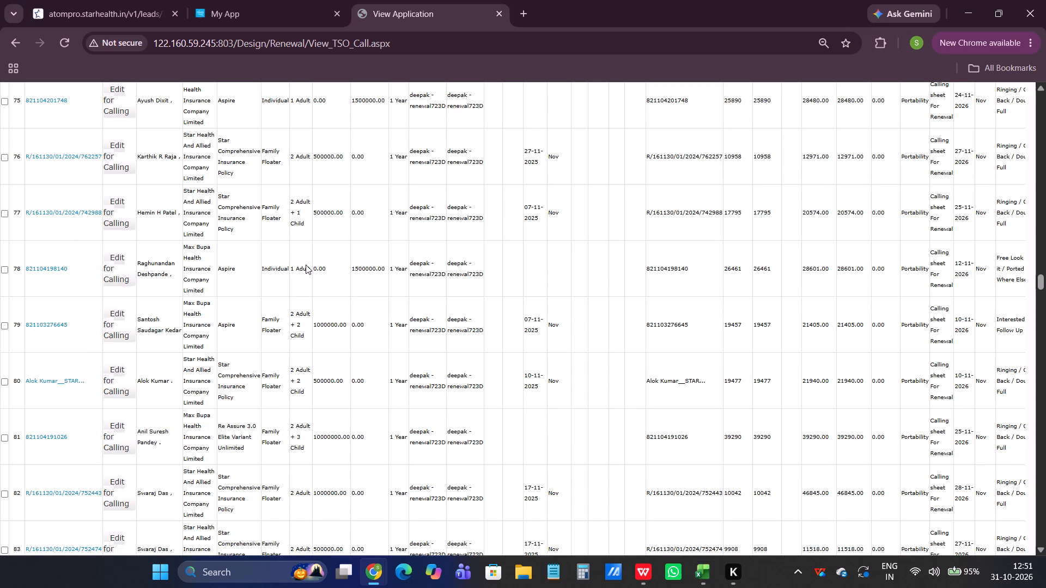
{"action": "key", "text": "alt+Tab"}
{"action": "key", "text": "d"}
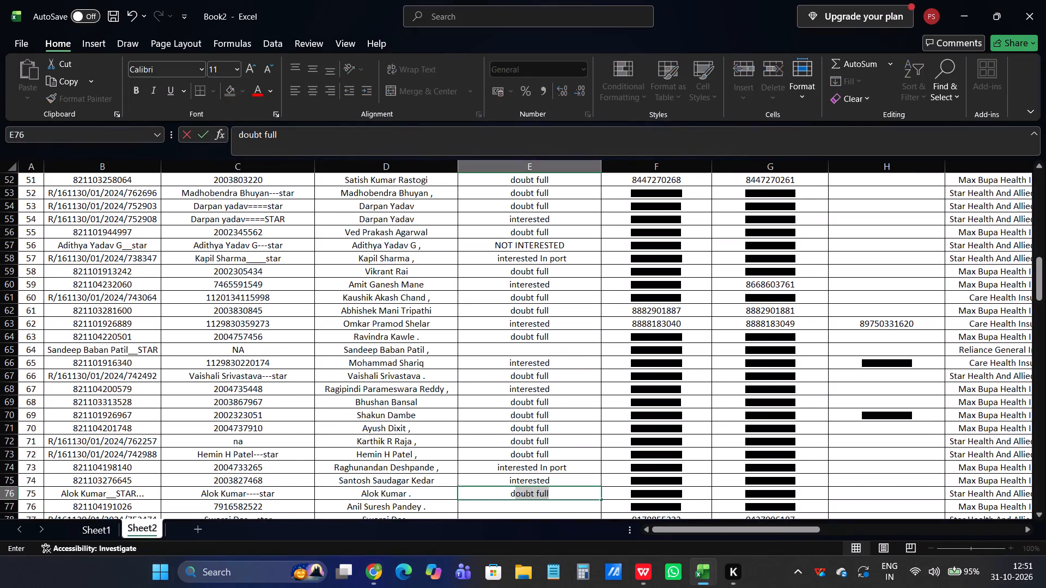
{"action": "key", "text": "Return"}
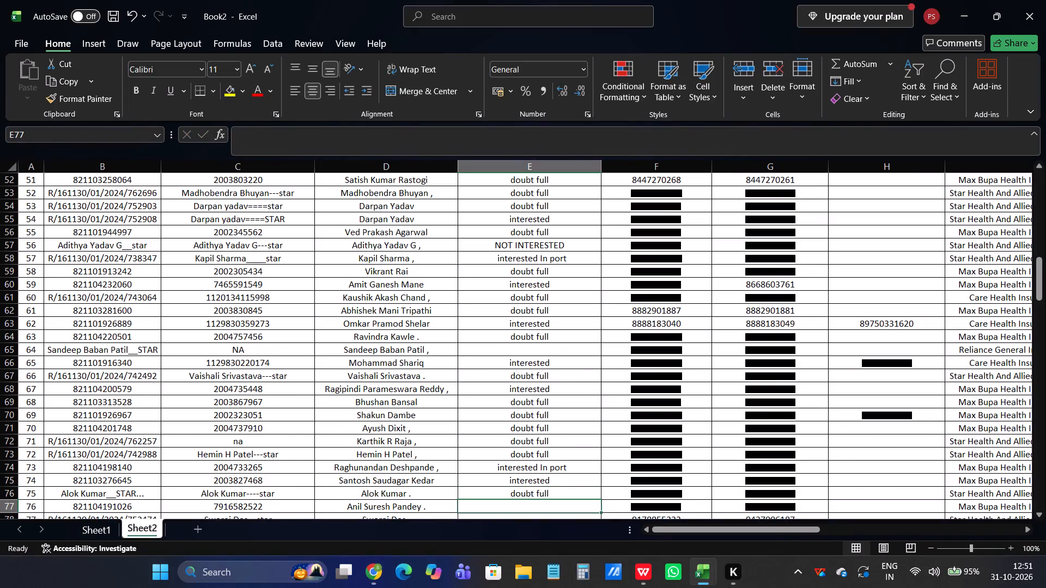
{"action": "scroll", "coordinate": [306, 265], "scroll_direction": "down", "scroll_amount": 3}
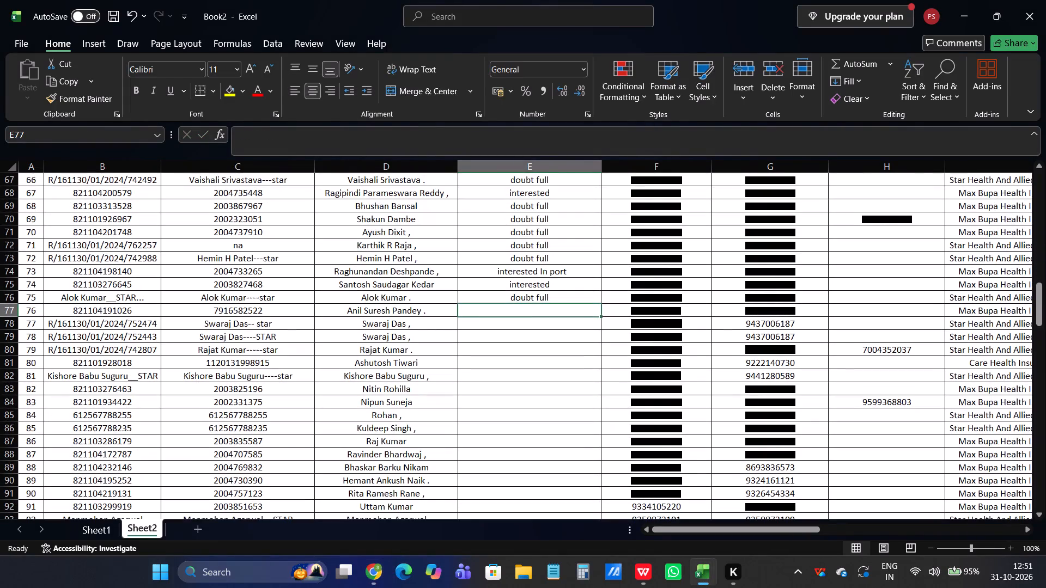
{"action": "scroll", "coordinate": [306, 265], "scroll_direction": "down", "scroll_amount": 1}
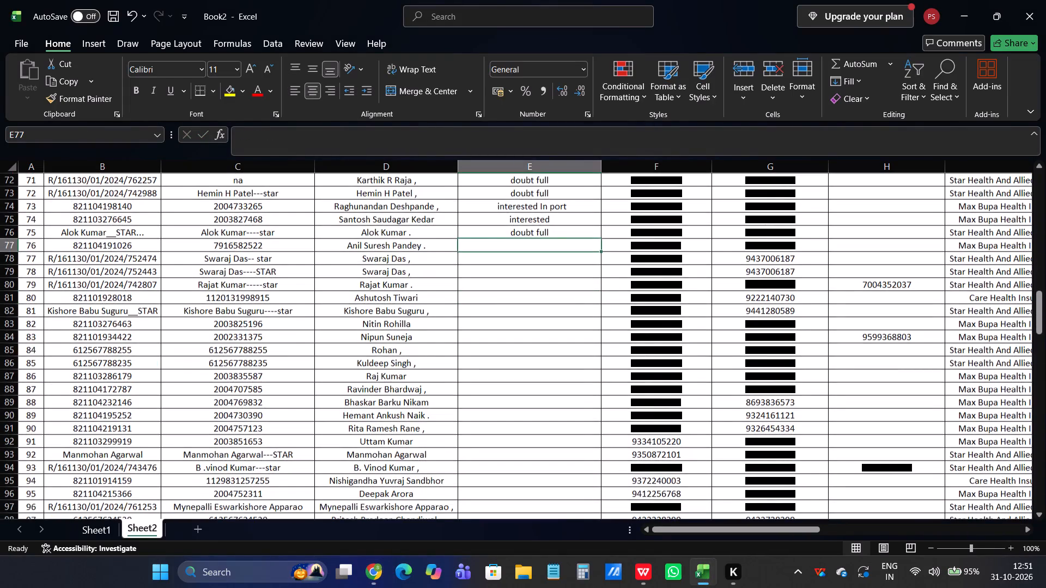
{"action": "key", "text": "alt+Tab"}
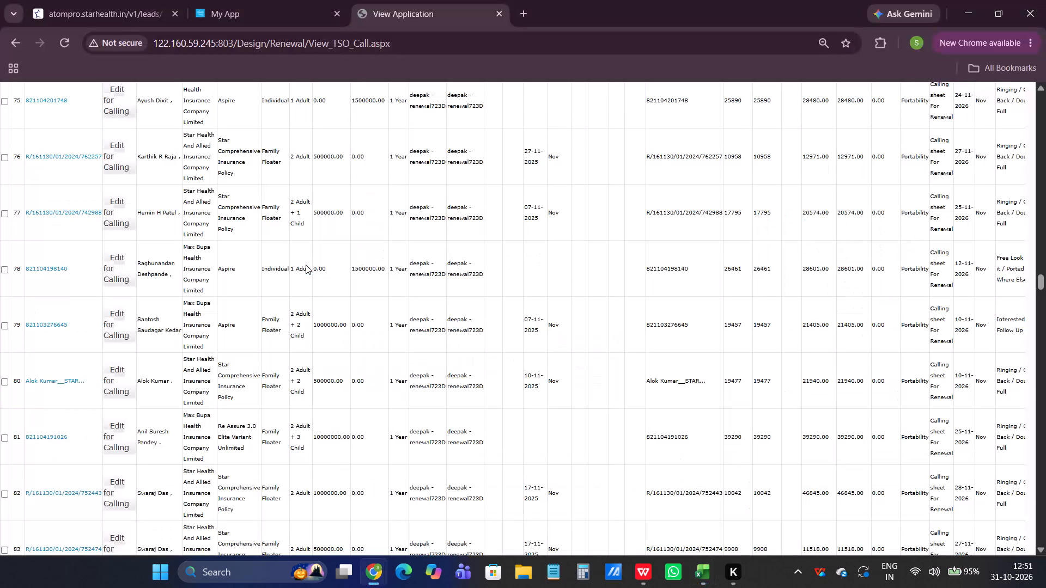
{"action": "key", "text": "alt+Tab"}
{"action": "key", "text": "d"}
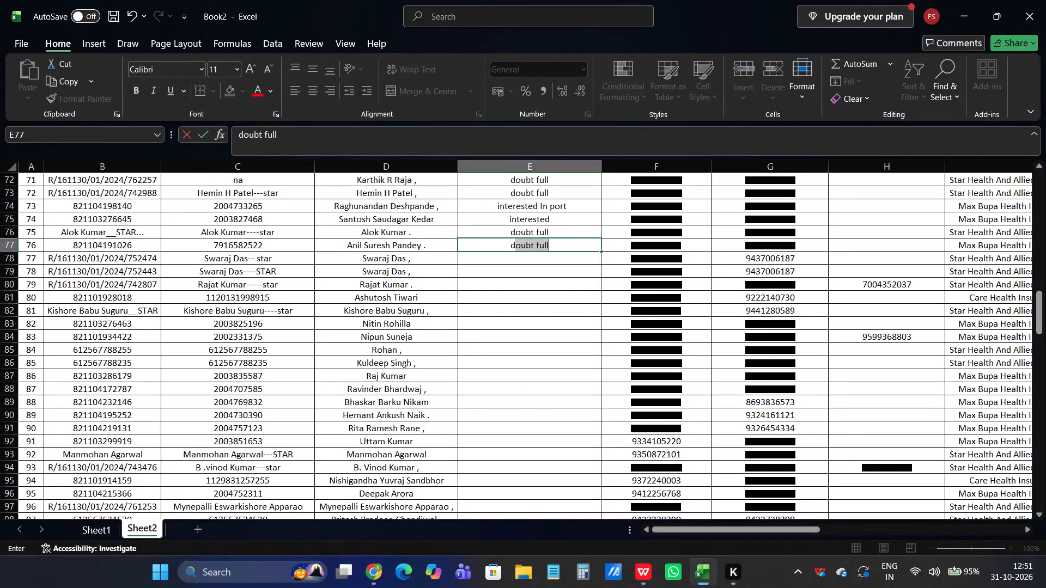
{"action": "key", "text": "Return"}
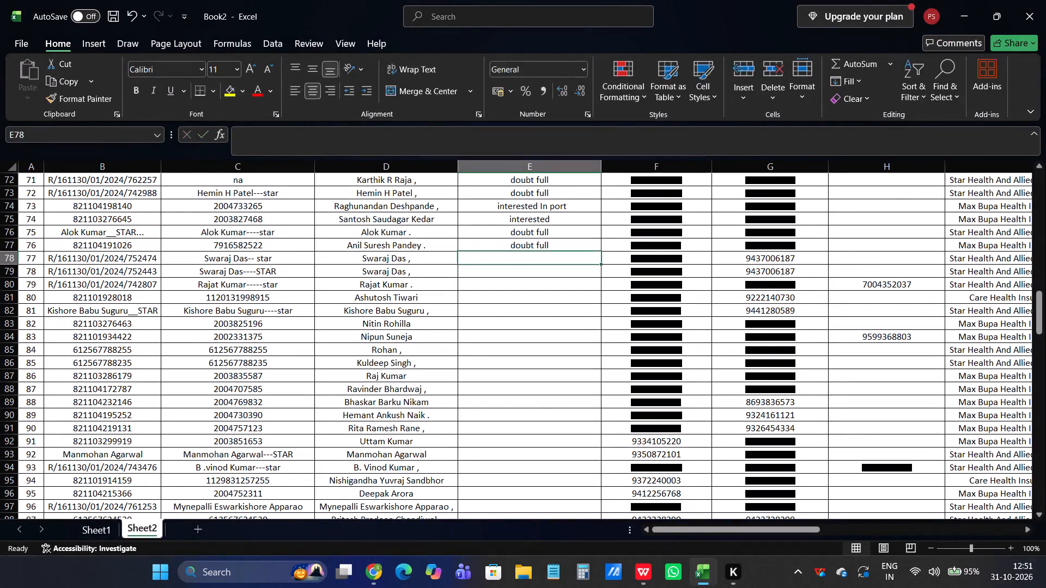
Look up the row 78 and 79 customer entries in Chrome's renewal calling list and enter "doubt full" for both in Sheet2.
{"action": "key", "text": "alt+Tab"}
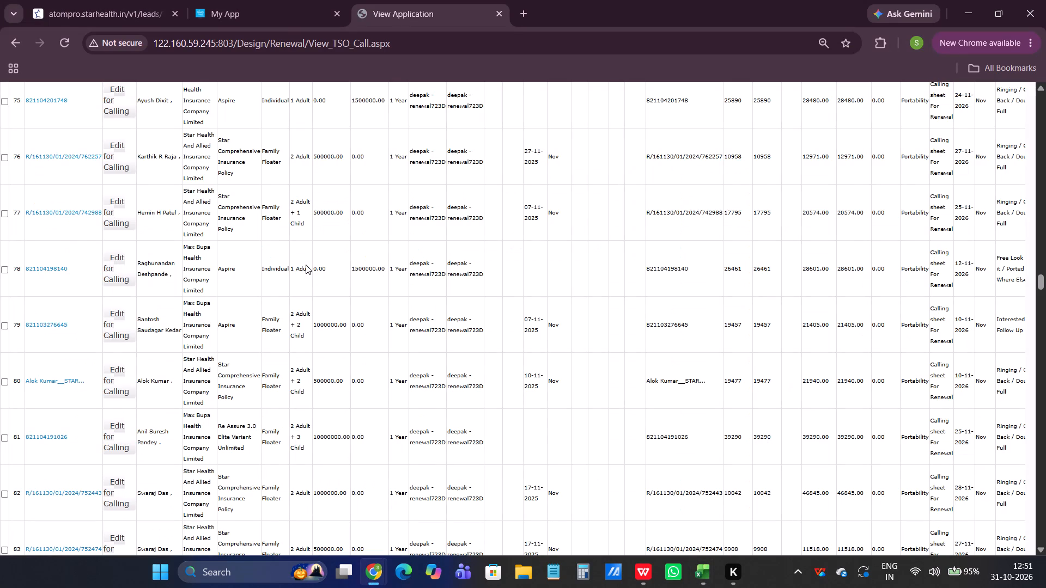
{"action": "key", "text": "alt+Tab"}
{"action": "key", "text": "d"}
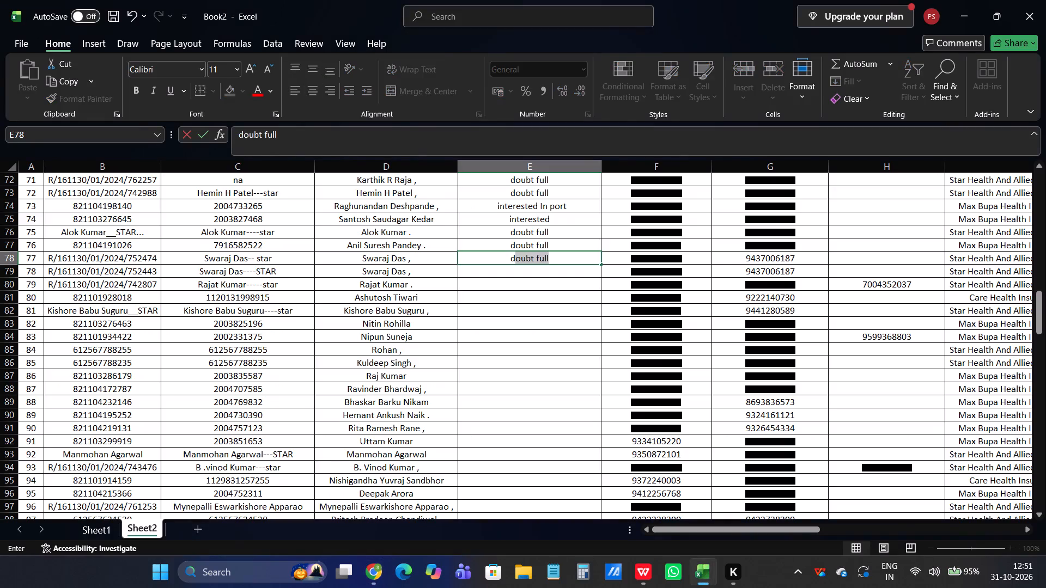
{"action": "key", "text": "Return"}
{"action": "key", "text": "d"}
{"action": "key", "text": "Return"}
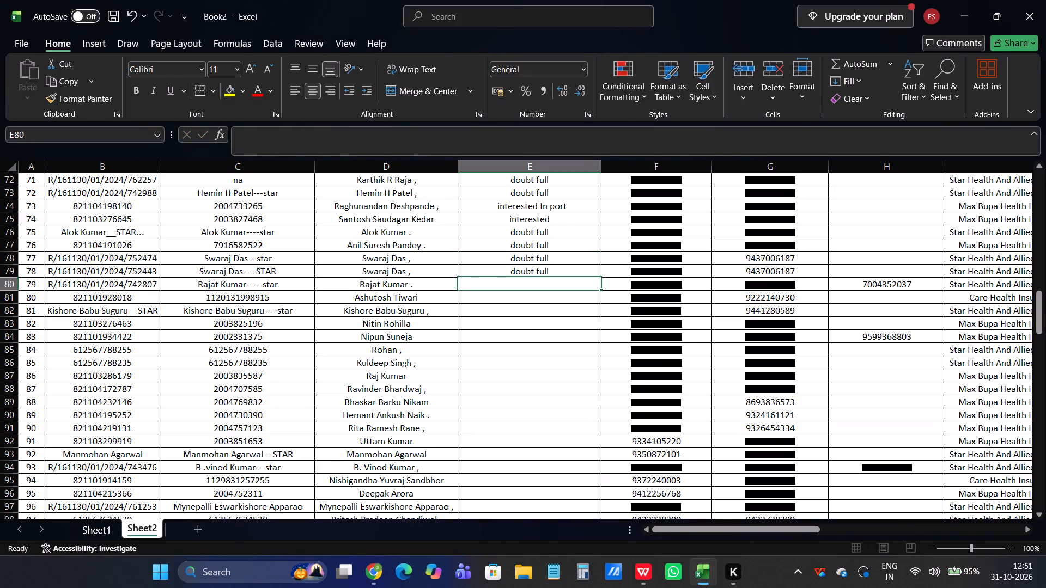
Find the row 80 and 81 customers in Chrome's renewal calling list and enter "doubt full" as both call statuses.
{"action": "key", "text": "alt+Tab"}
{"action": "scroll", "coordinate": [306, 265], "scroll_direction": "down", "scroll_amount": 1}
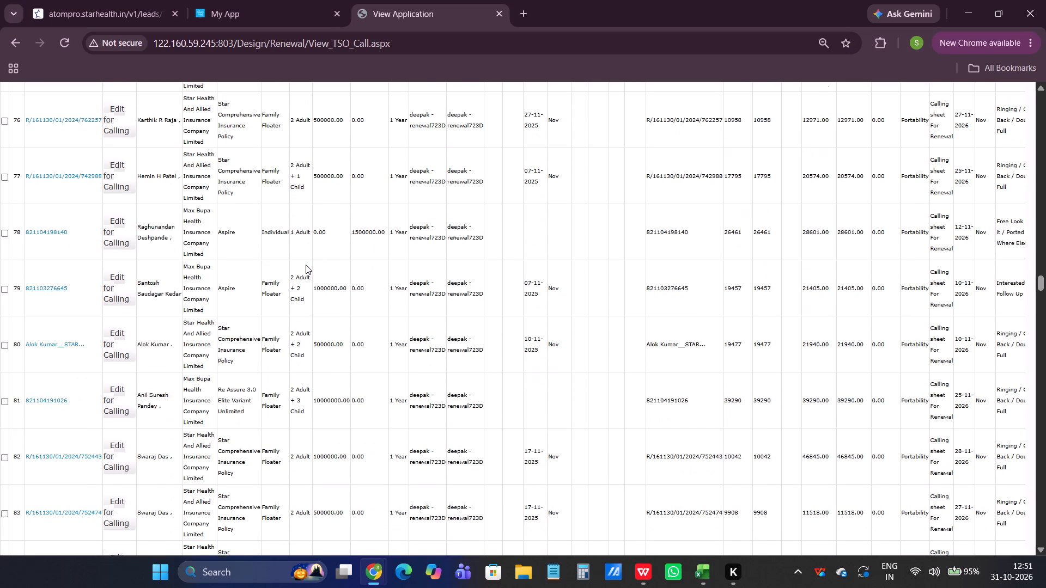
{"action": "scroll", "coordinate": [306, 265], "scroll_direction": "down", "scroll_amount": 4}
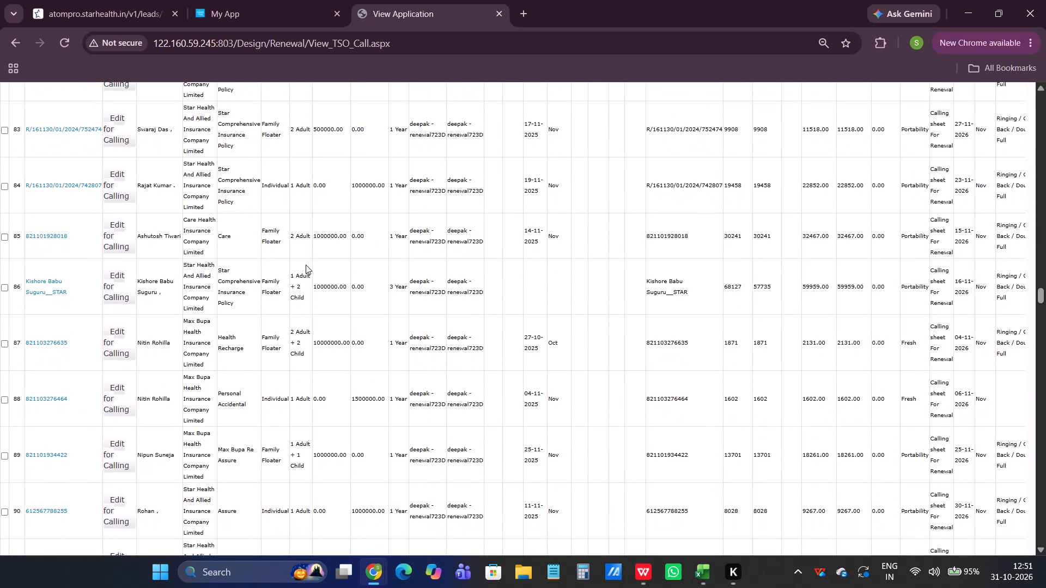
{"action": "key", "text": "alt+Tab"}
{"action": "key", "text": "d"}
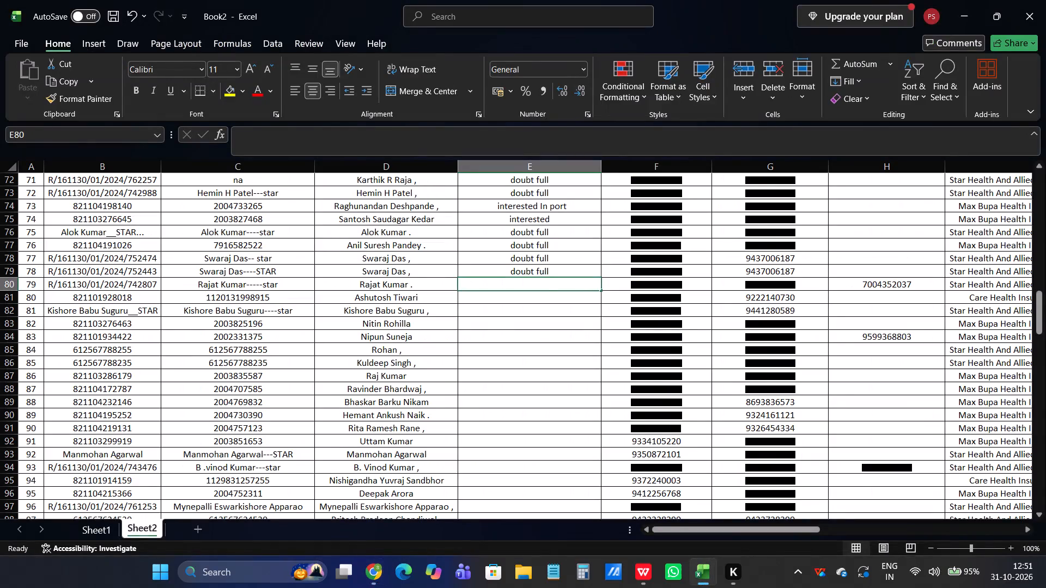
{"action": "key", "text": "Return"}
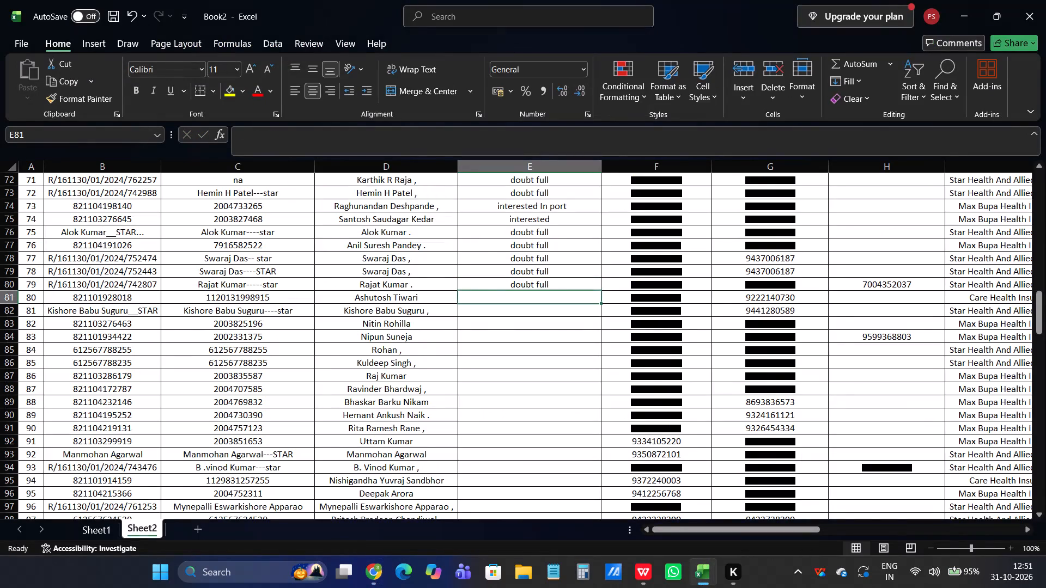
{"action": "key", "text": "alt+Tab"}
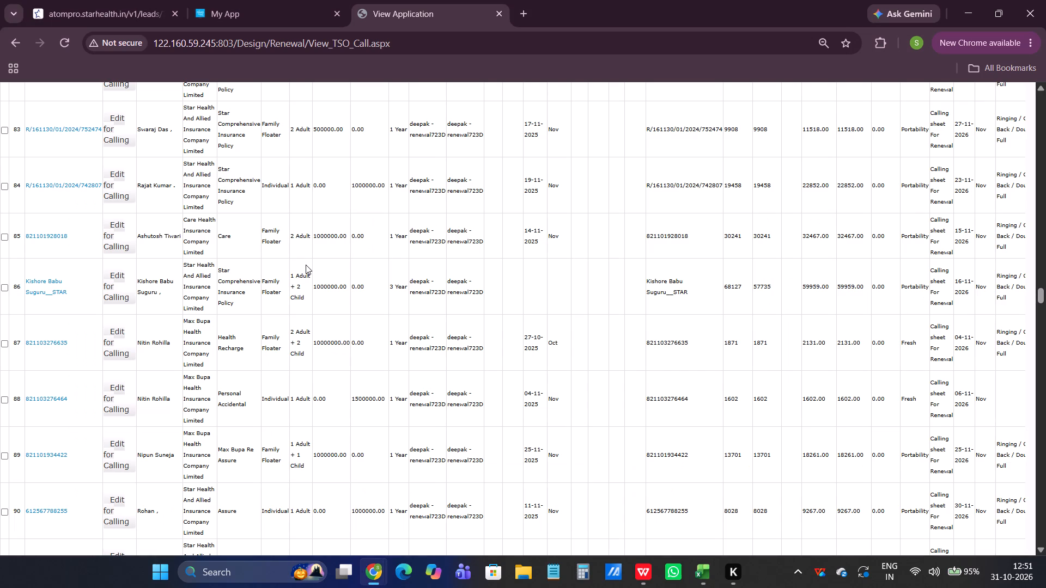
{"action": "key", "text": "alt+Tab"}
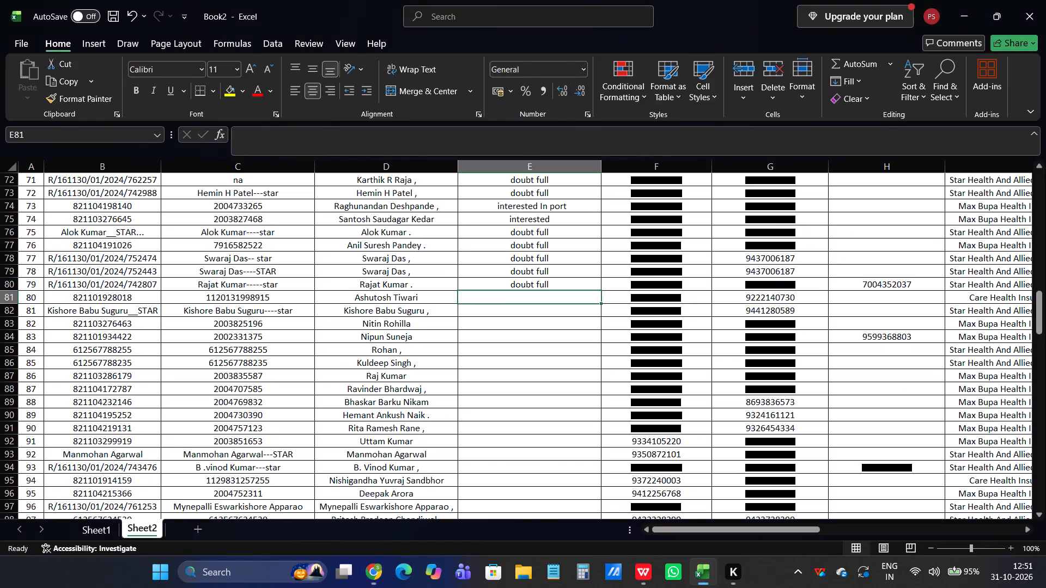
{"action": "key", "text": "d"}
{"action": "key", "text": "Return"}
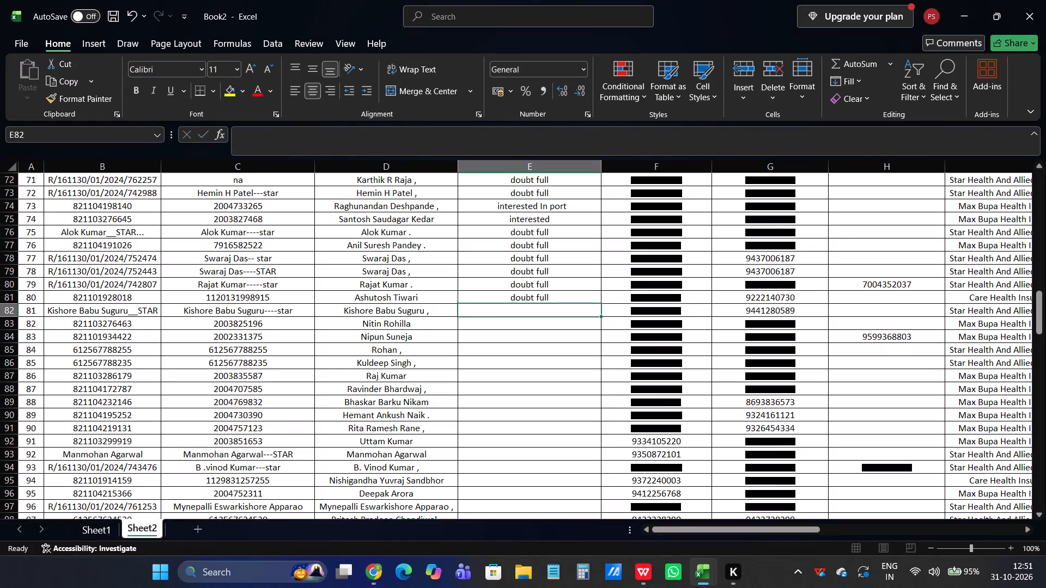
Enter call status "doubt full" in rows 82, 83 and 84 of Sheet2, checking the customers in Chrome's renewal calling list.
{"action": "key", "text": "alt+Tab"}
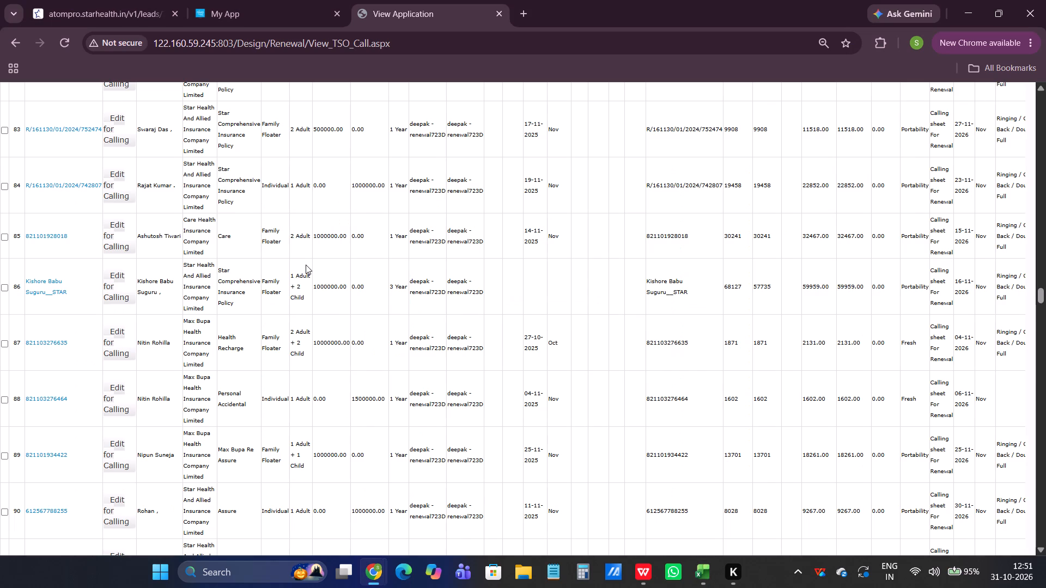
{"action": "key", "text": "alt+Tab"}
{"action": "key", "text": "d"}
{"action": "key", "text": "Return"}
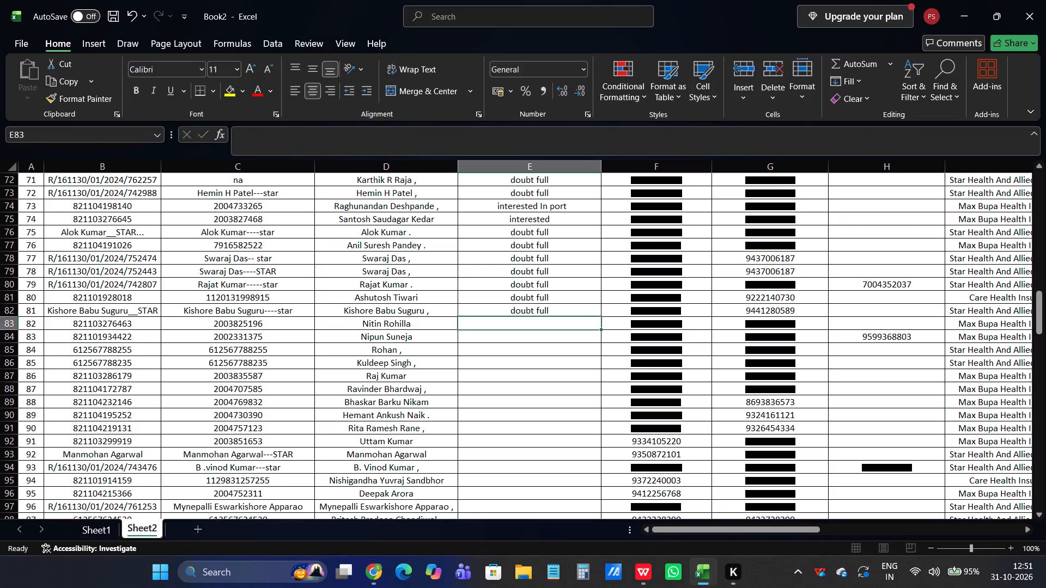
{"action": "key", "text": "alt+Tab"}
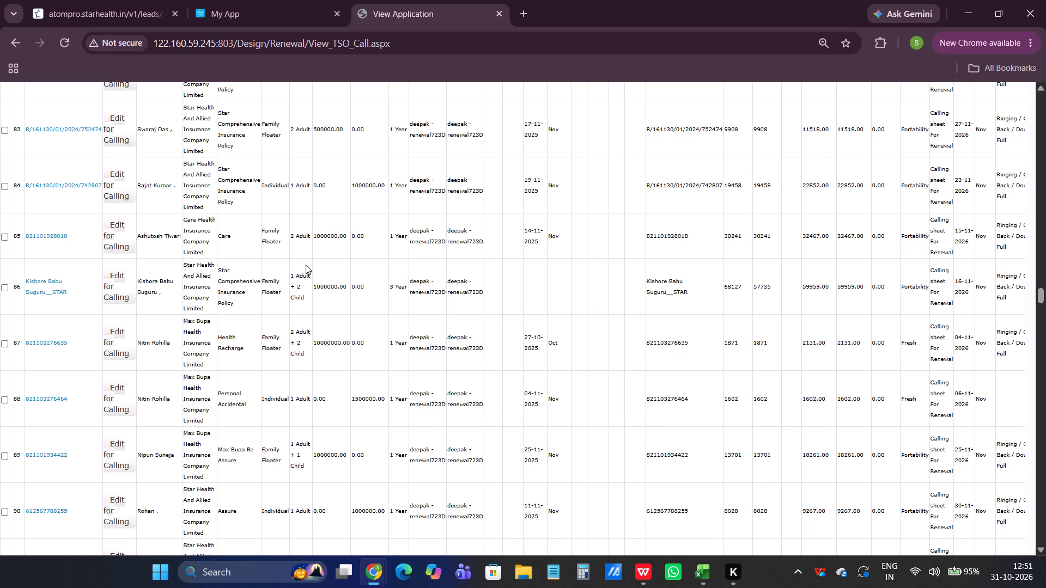
{"action": "key", "text": "alt+Tab"}
{"action": "key", "text": "d"}
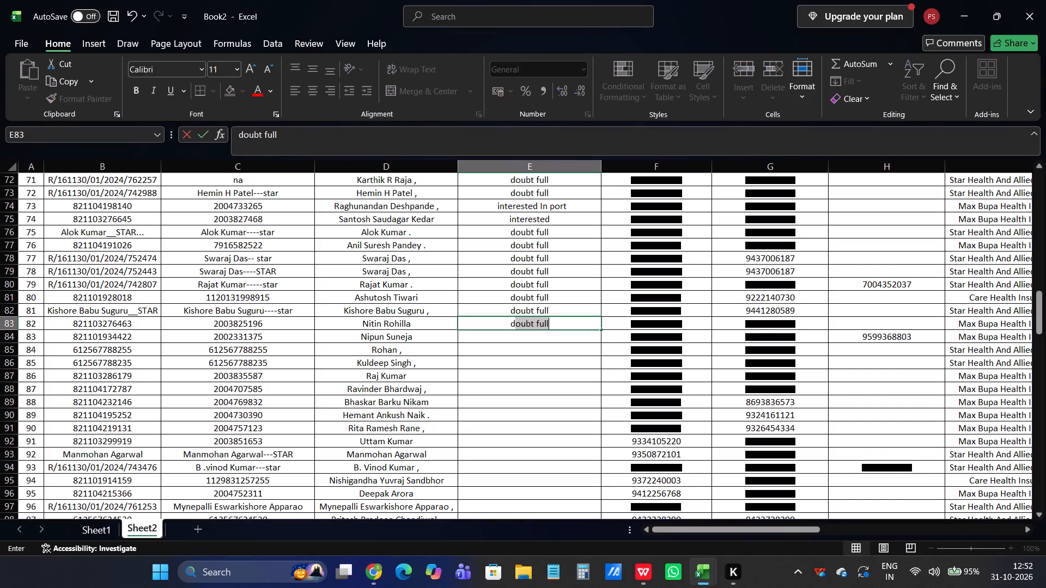
{"action": "key", "text": "Return"}
{"action": "type", "text": "sd"}
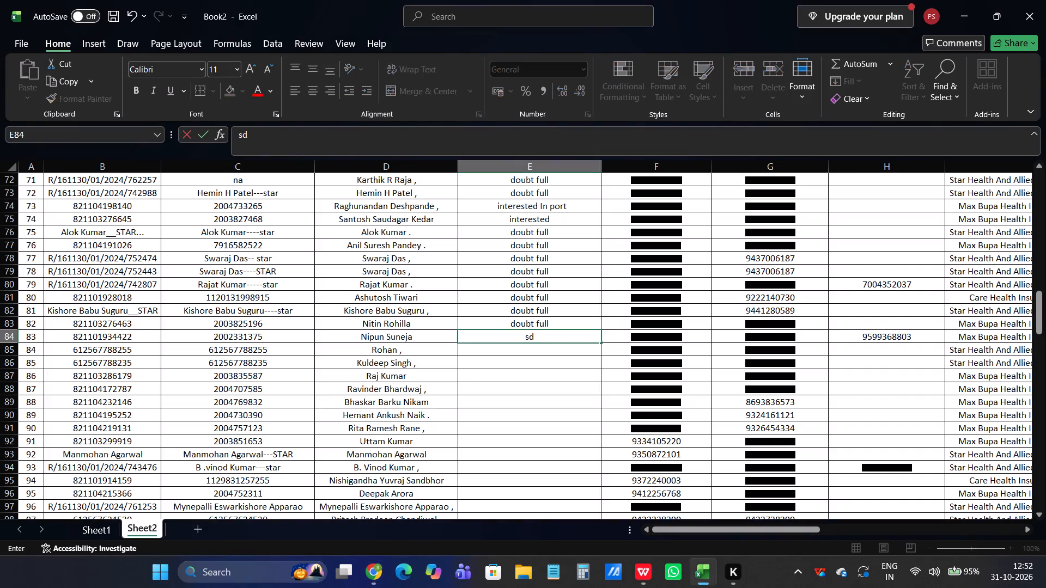
{"action": "key", "text": "BackSpace"}
{"action": "key", "text": "BackSpace"}
{"action": "key", "text": "d"}
{"action": "key", "text": "Return"}
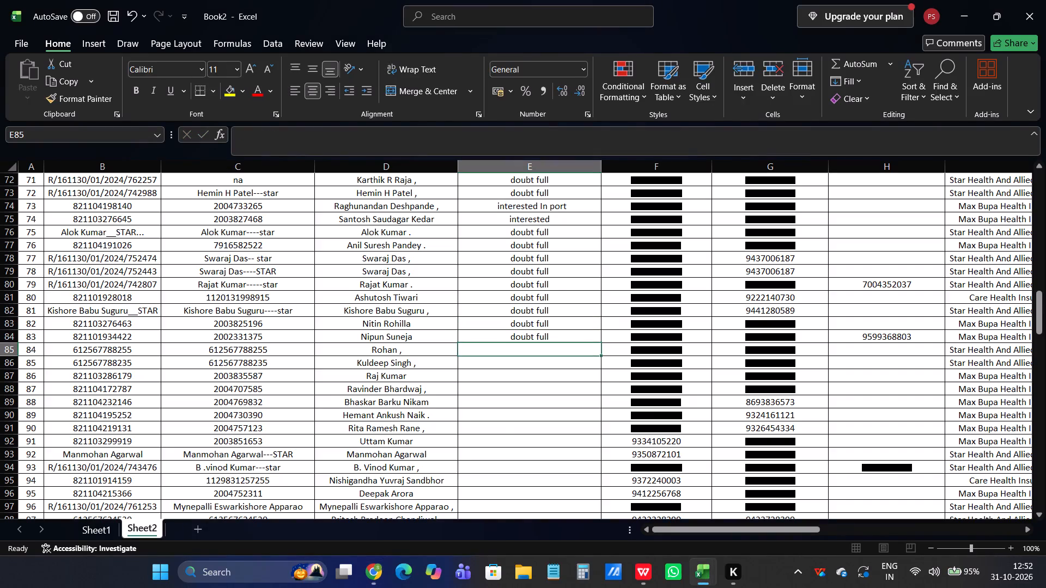
Look up the row 85 customer's call status in Chrome's renewal calling list and return to Sheet2.
{"action": "key", "text": "alt+Tab"}
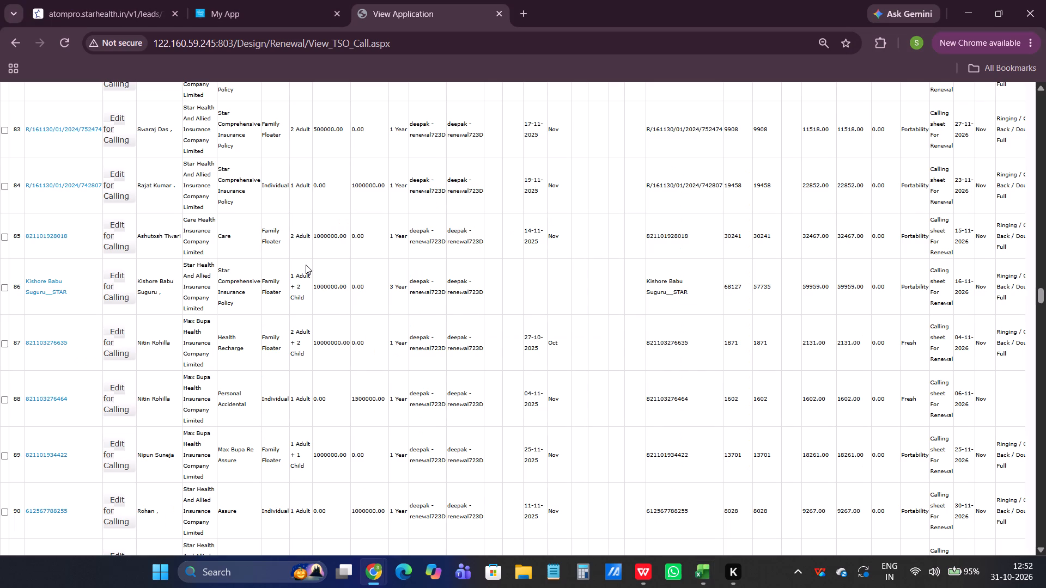
{"action": "key", "text": "alt+Tab"}
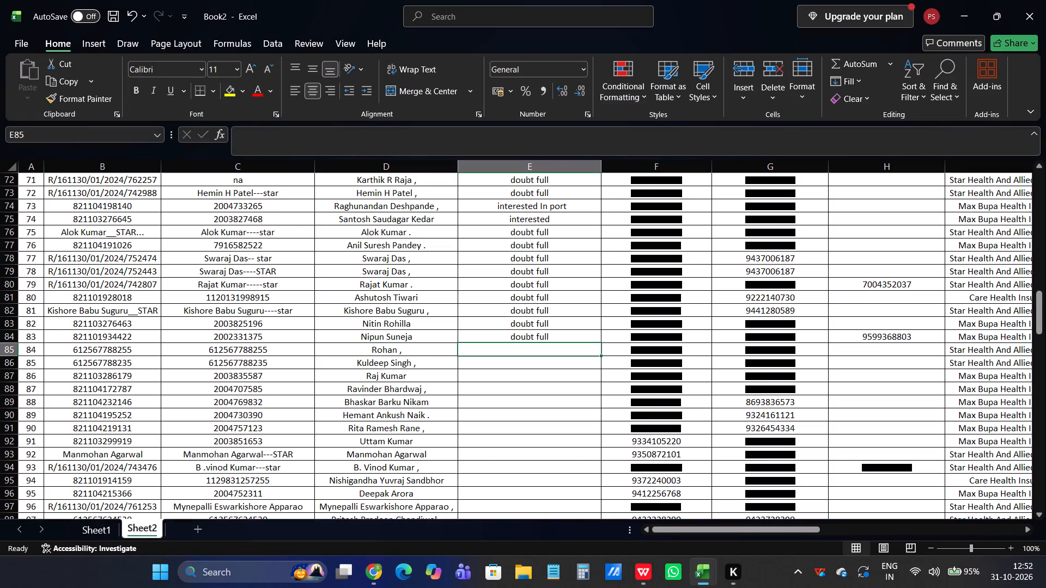
{"action": "key", "text": "alt+Tab"}
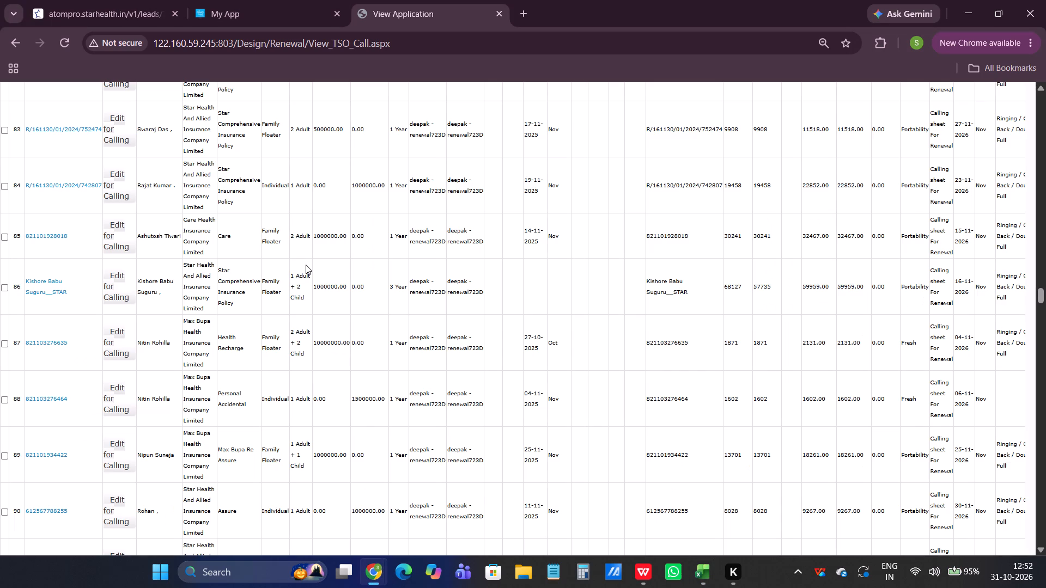
{"action": "key", "text": "alt+Tab"}
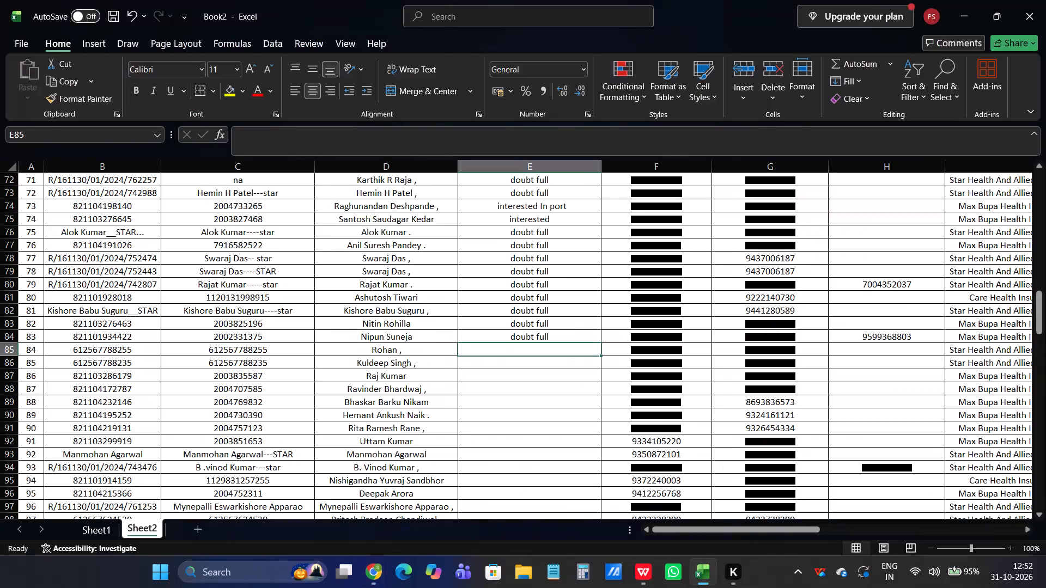
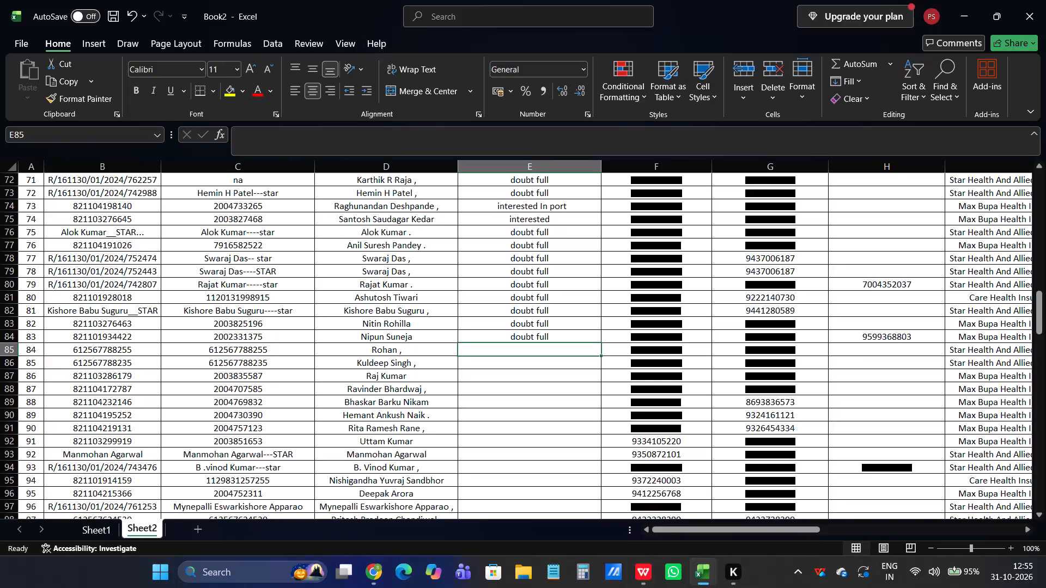
Look up the row 85 customer in Chrome's renewal calling list and enter "doubt full" as the call status in Sheet2.
{"action": "left_click", "coordinate": [501, 348]}
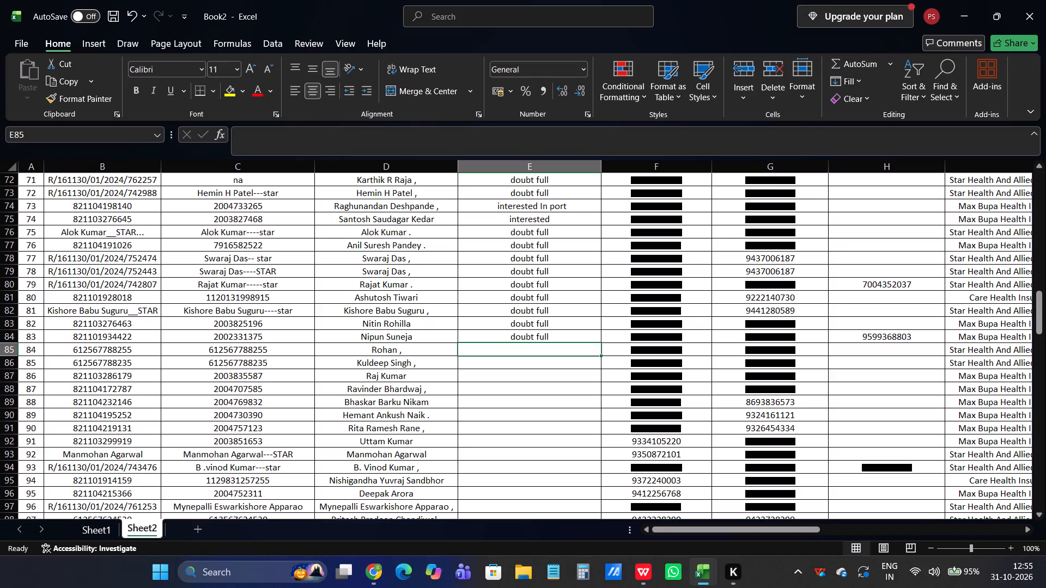
{"action": "key", "text": "alt+Tab"}
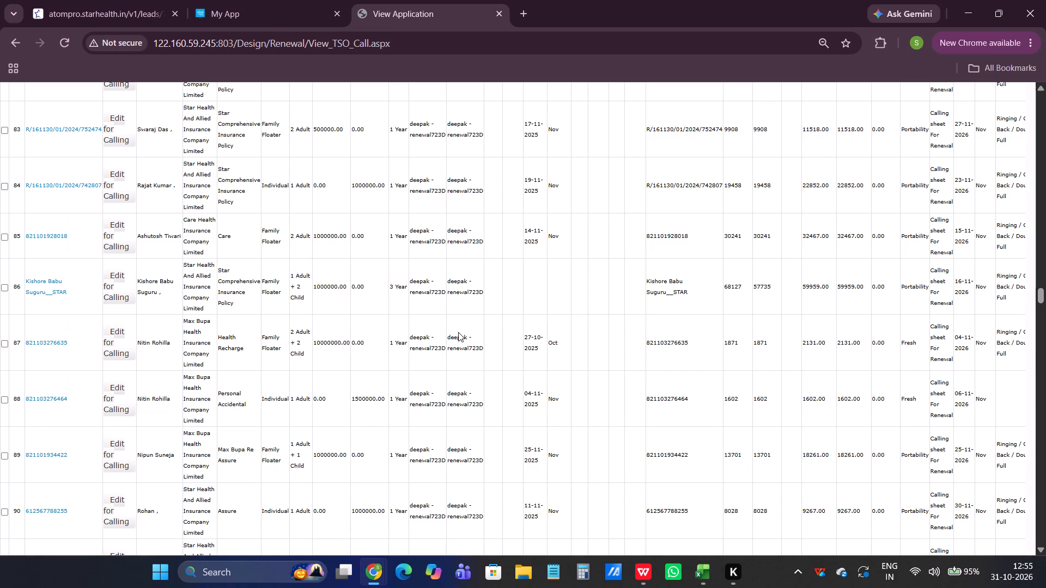
{"action": "scroll", "coordinate": [458, 332], "scroll_direction": "down", "scroll_amount": 2}
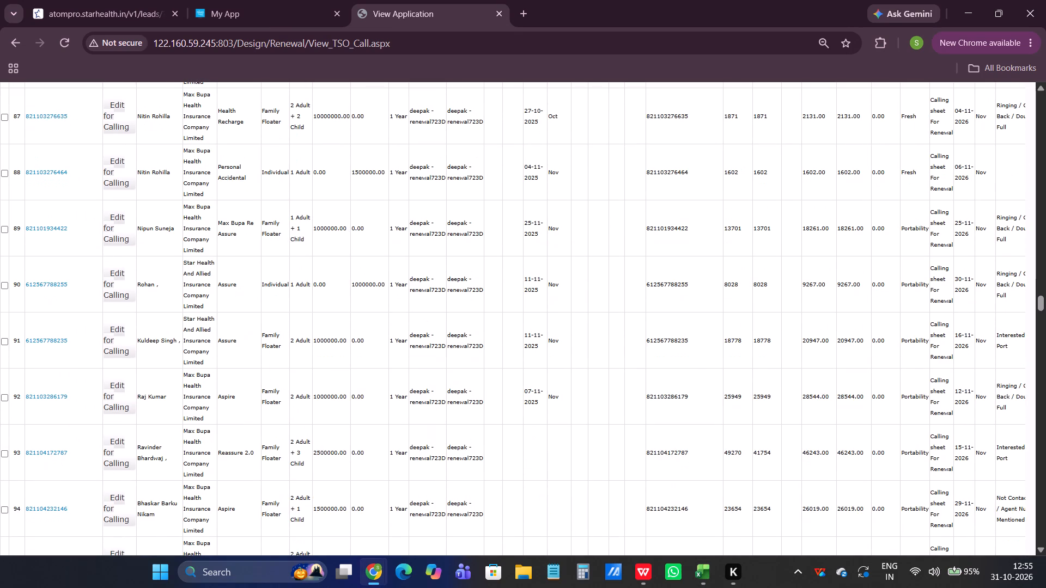
{"action": "left_click", "coordinate": [461, 299]}
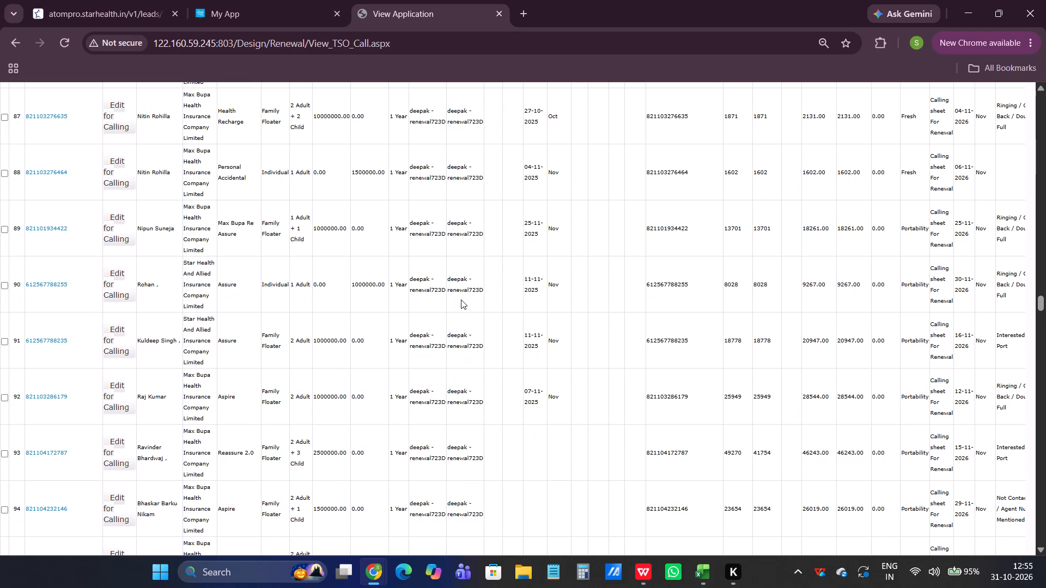
{"action": "key", "text": "alt+Tab"}
{"action": "key", "text": "d"}
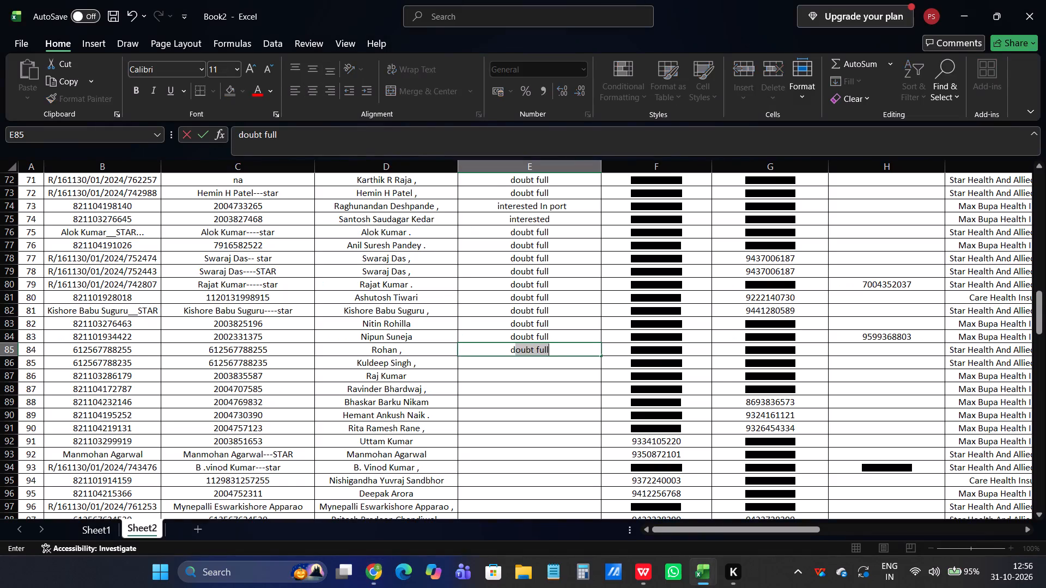
{"action": "key", "text": "Return"}
Check the row 86 customer in Chrome's renewal calling list and enter "interested In port" as the call status in Sheet2.
{"action": "key", "text": "alt+Tab"}
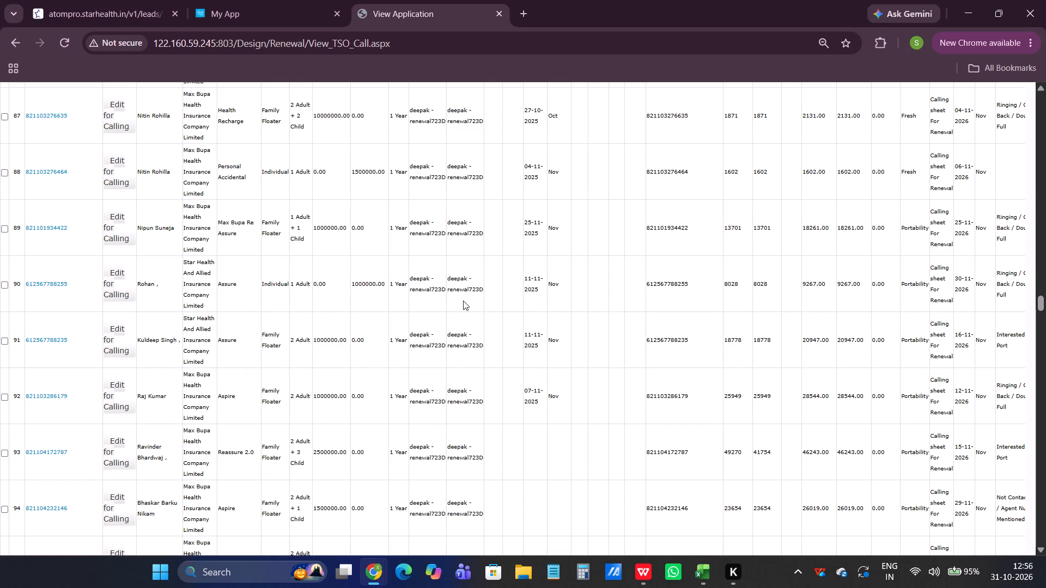
{"action": "key", "text": "alt+Tab"}
{"action": "key", "text": "space"}
{"action": "key", "text": "space"}
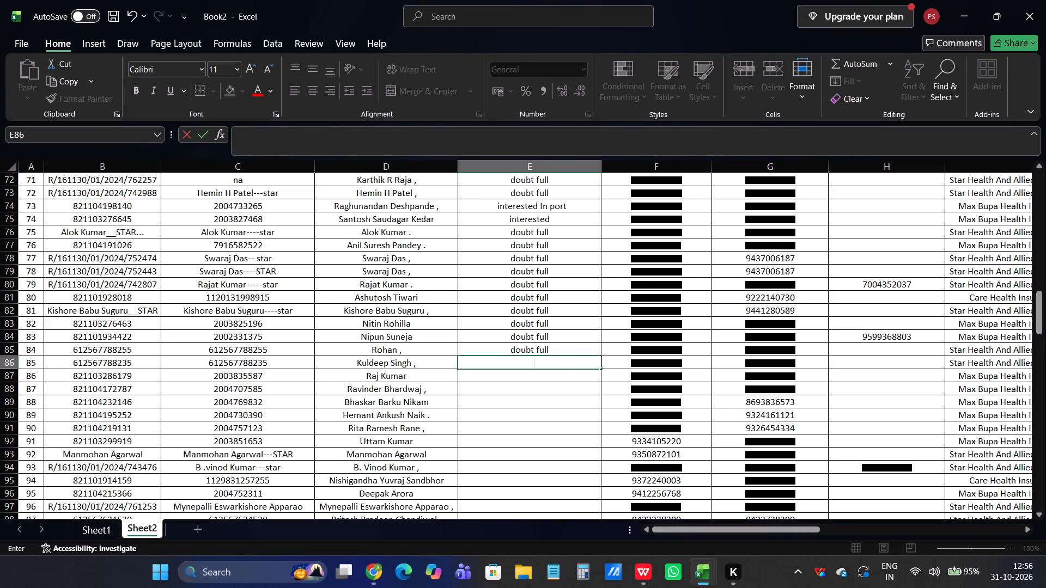
{"action": "type", "text": "i"}
{"action": "key", "text": "Return"}
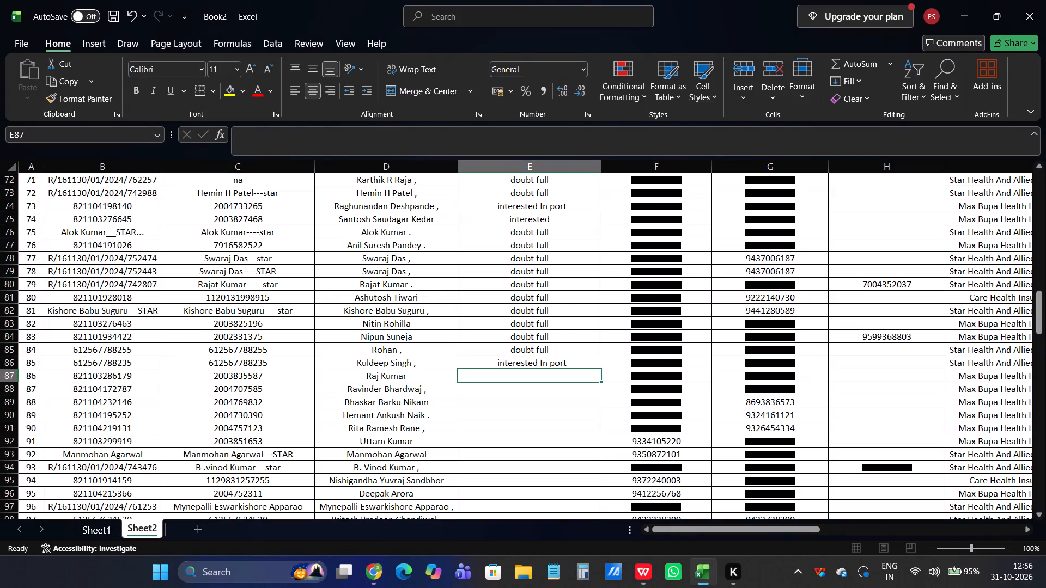
{"action": "key", "text": "alt+Tab"}
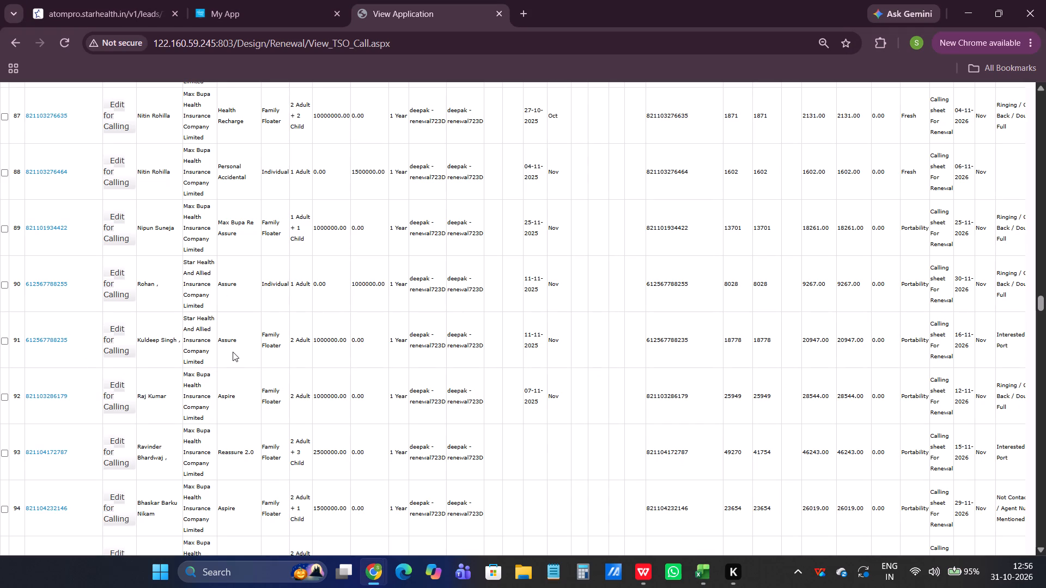
{"action": "left_click", "coordinate": [113, 348]}
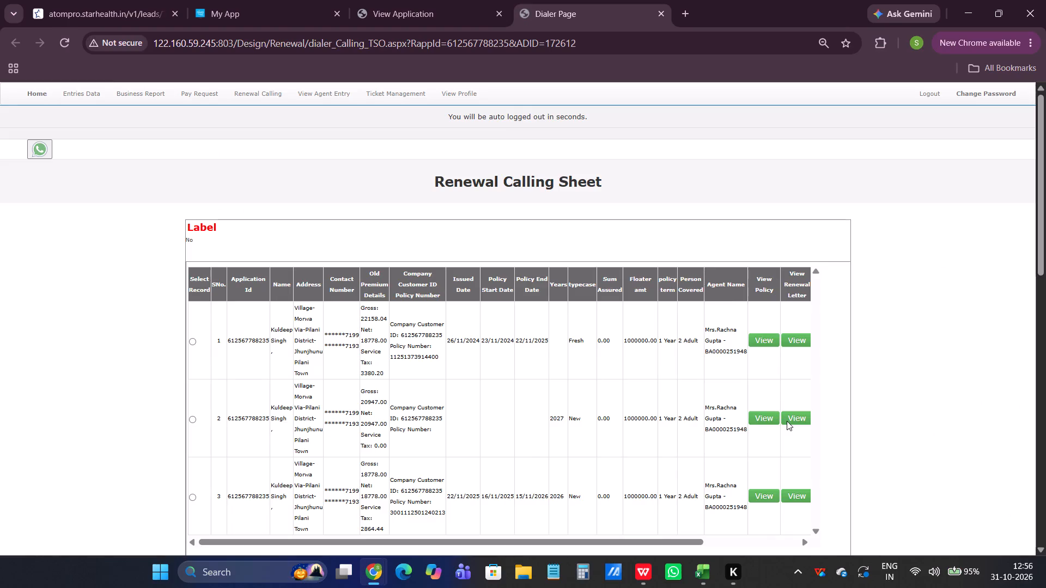
{"action": "left_click", "coordinate": [762, 338]}
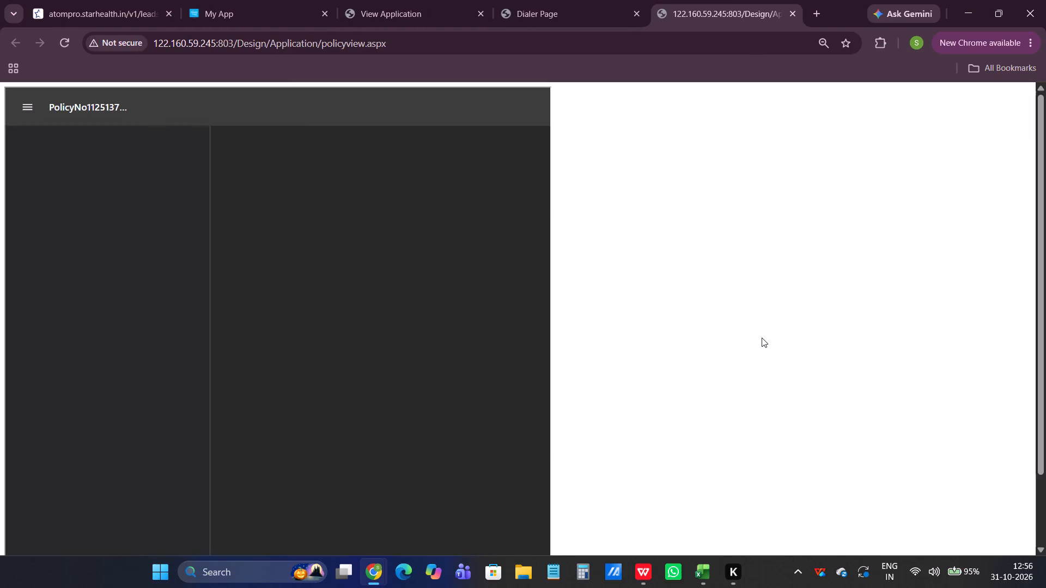
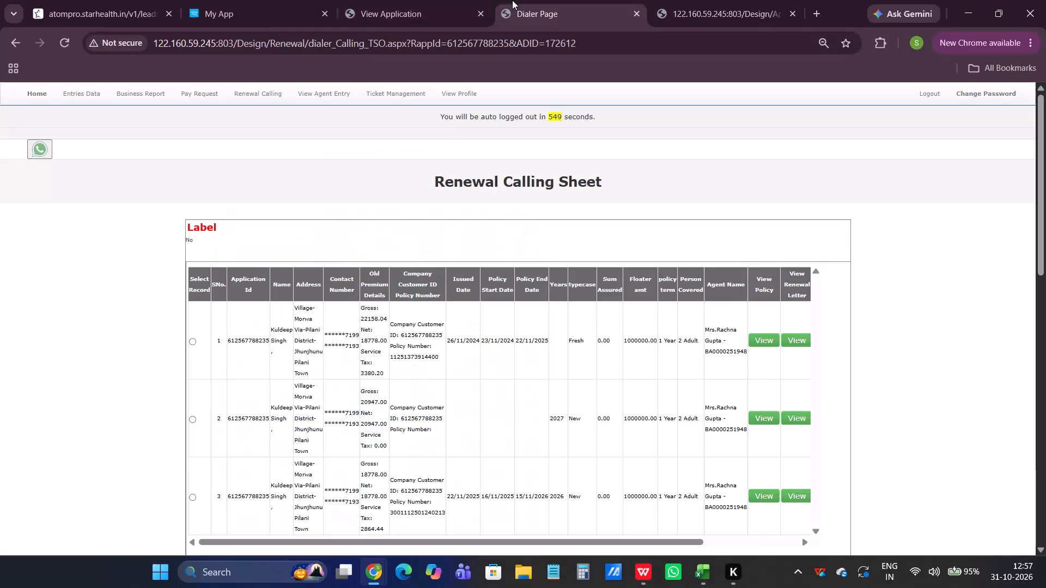
{"action": "left_click", "coordinate": [793, 11]}
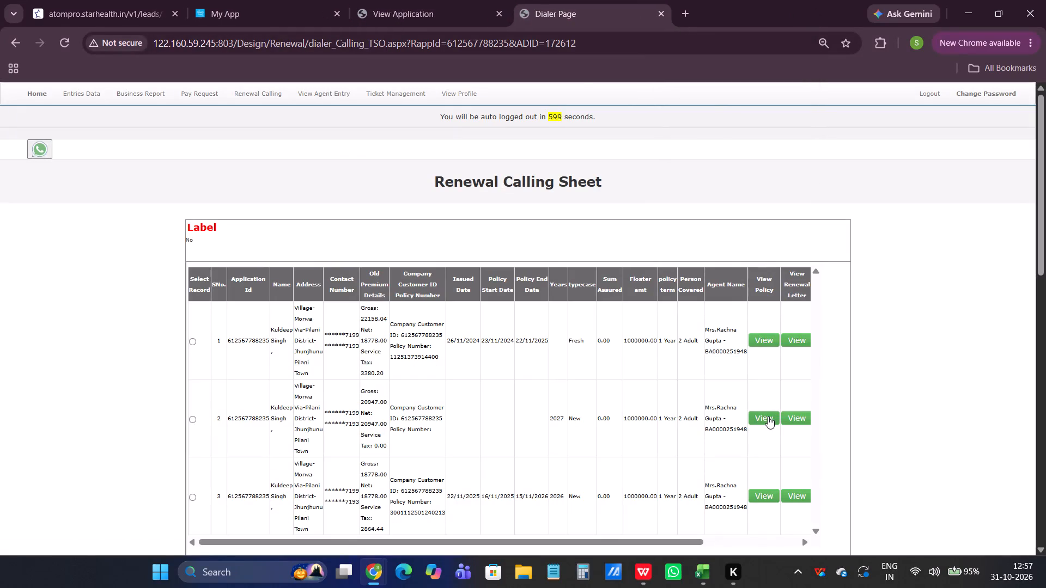
{"action": "left_click", "coordinate": [800, 422]}
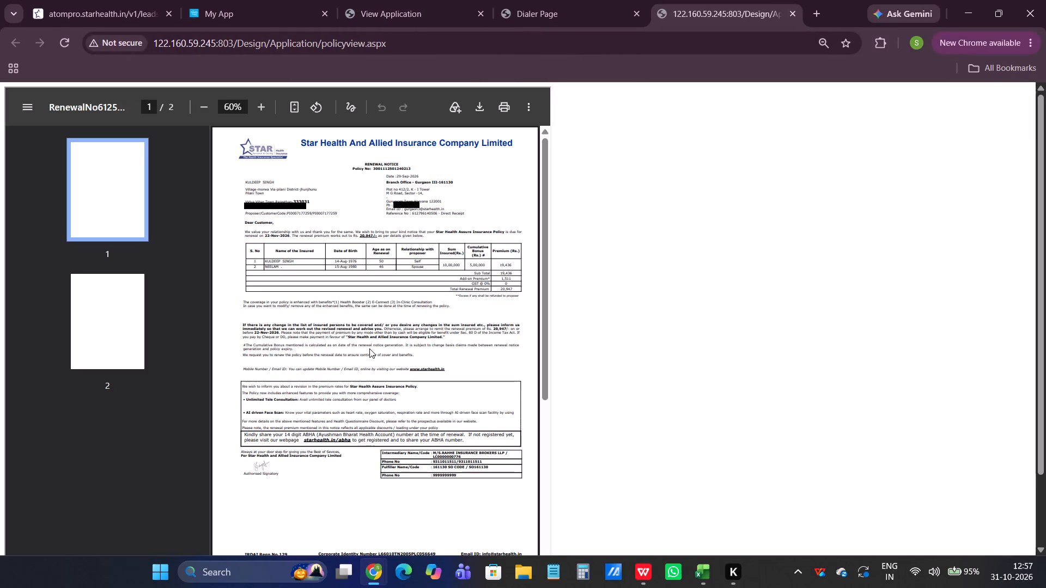
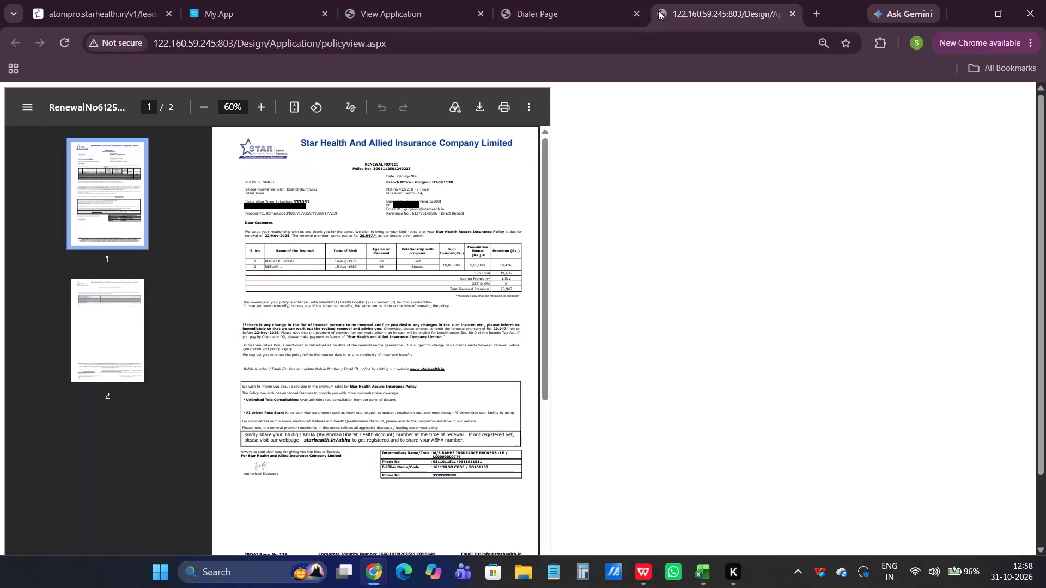
Close the renewal letter and Dialer Page to return to the renewal calling list.
{"action": "double_click", "coordinate": [637, 17]}
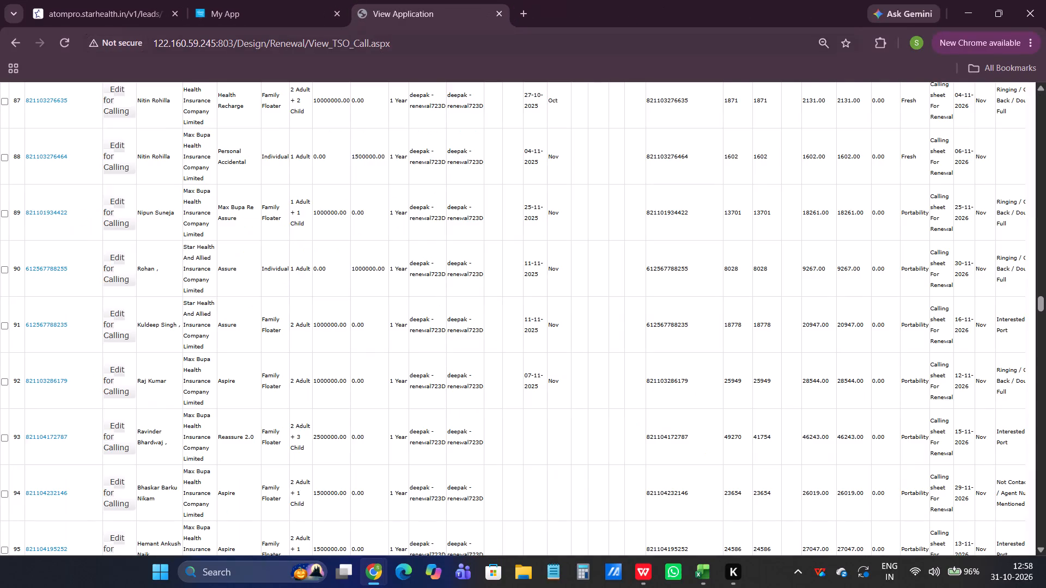
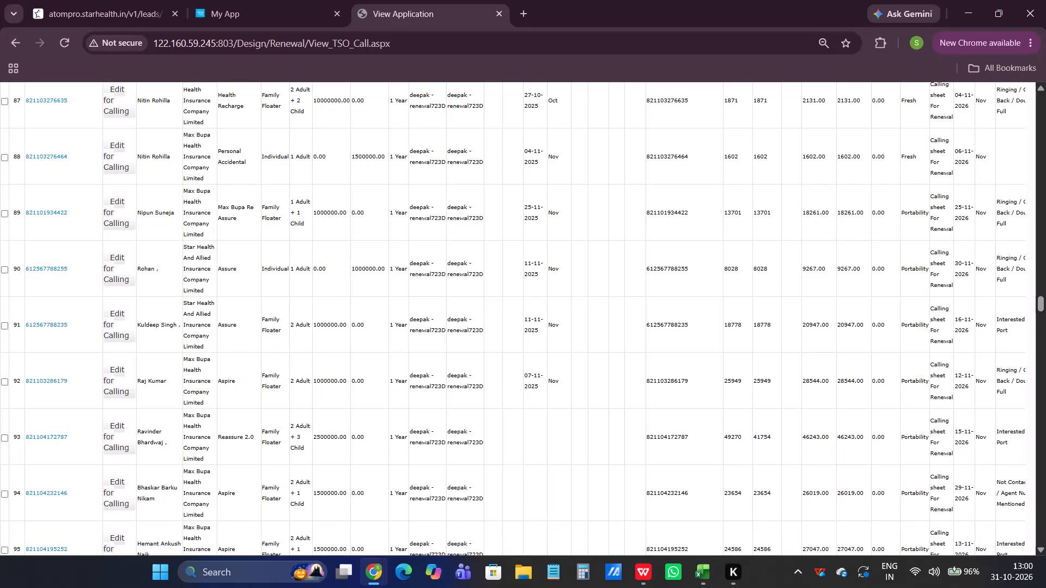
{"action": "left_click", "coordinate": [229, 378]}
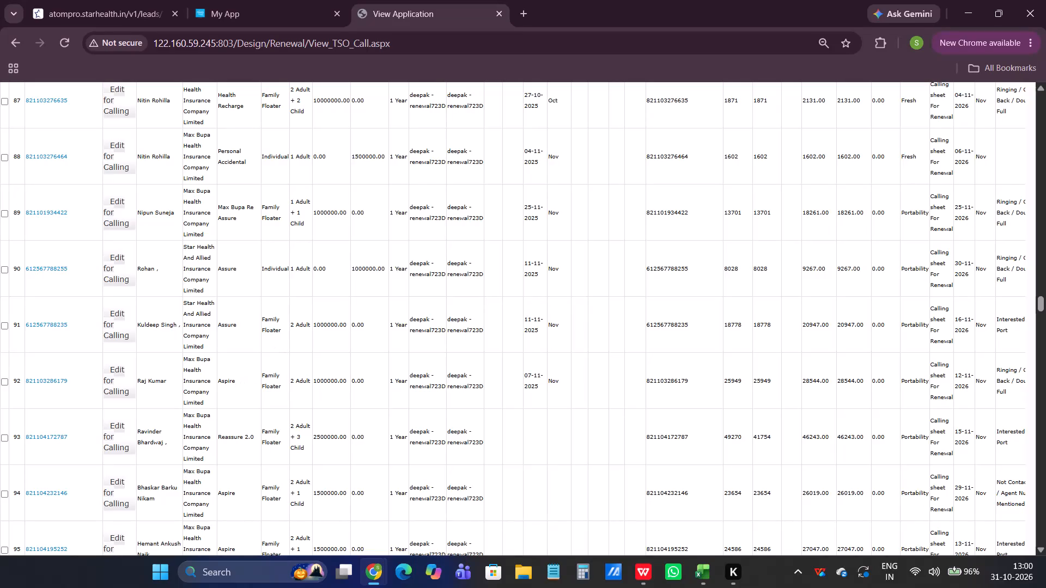
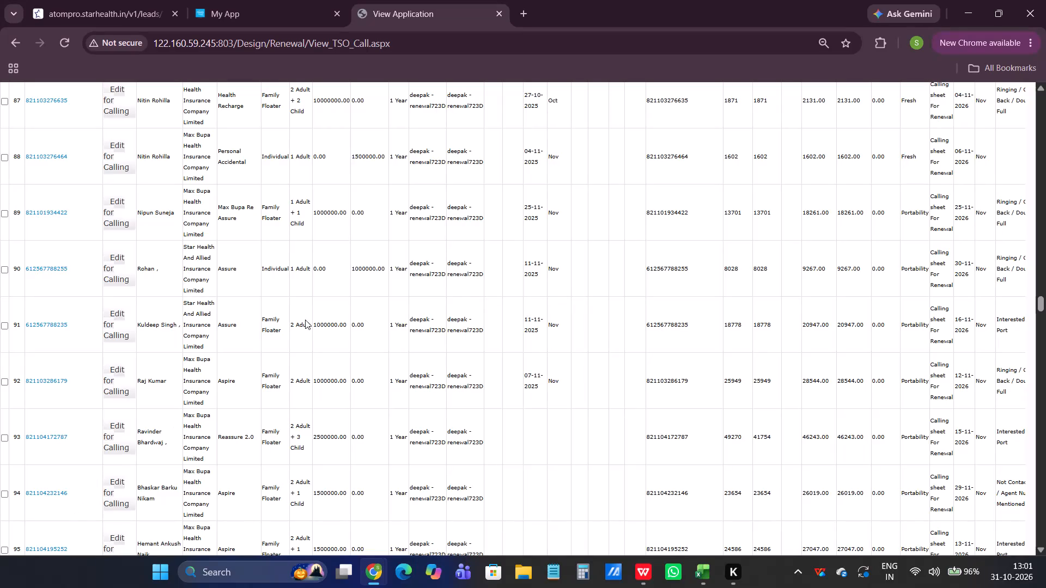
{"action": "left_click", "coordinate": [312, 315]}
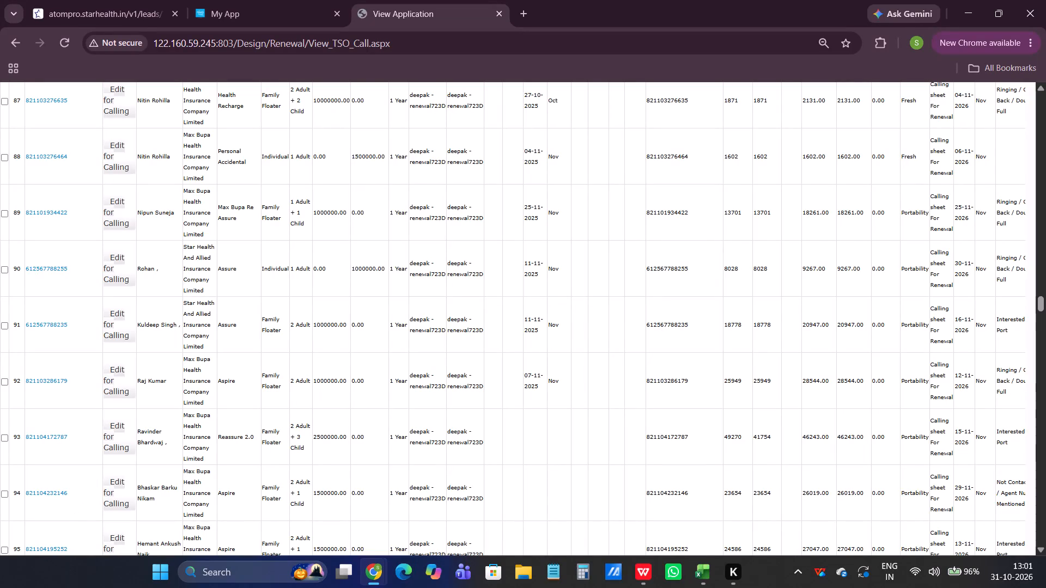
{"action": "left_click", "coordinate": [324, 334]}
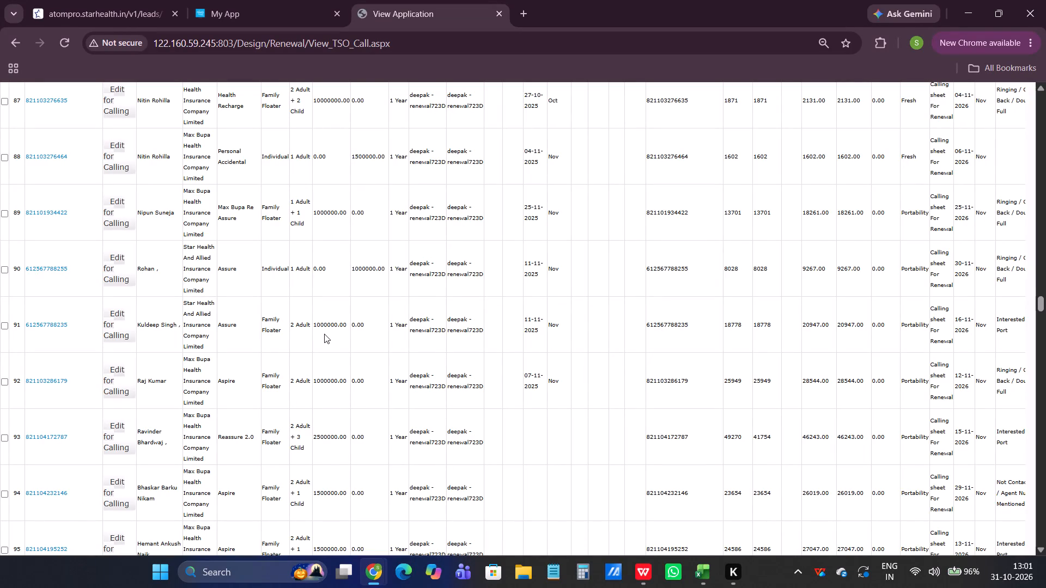
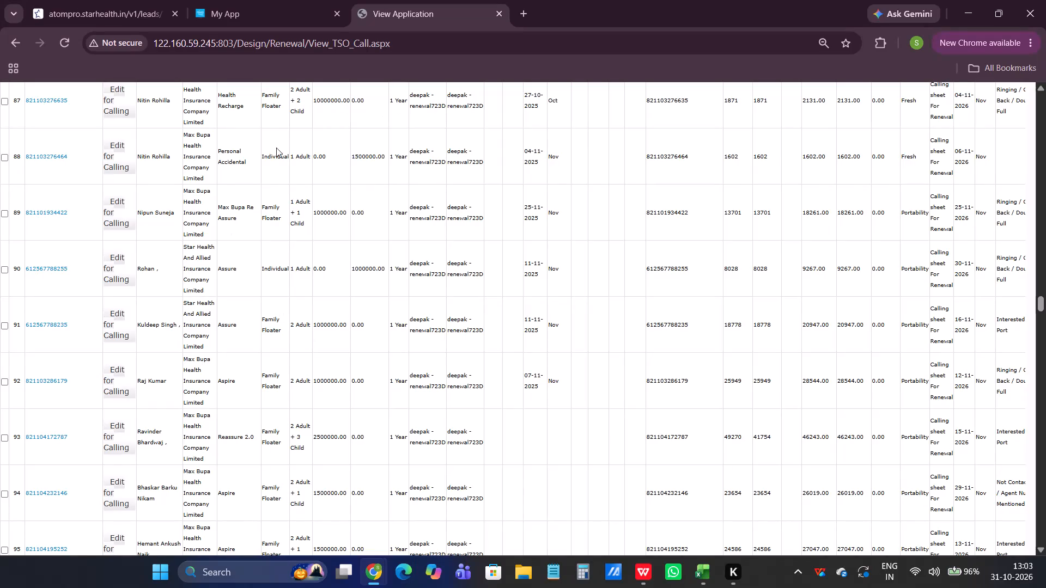
Switch from the renewal calling list to the open Niva Bupa premium calculator page.
{"action": "left_click", "coordinate": [247, 0]}
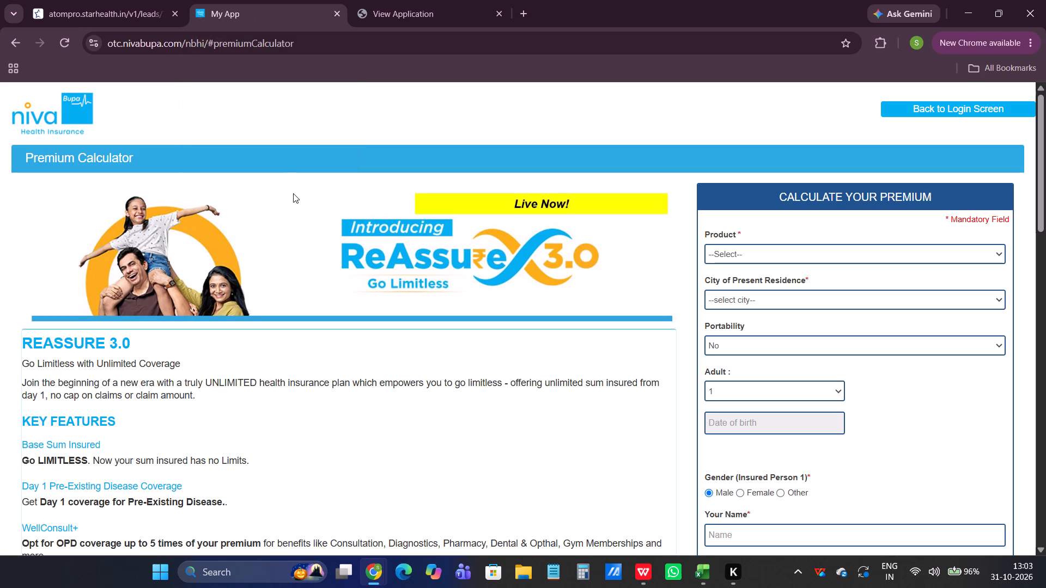
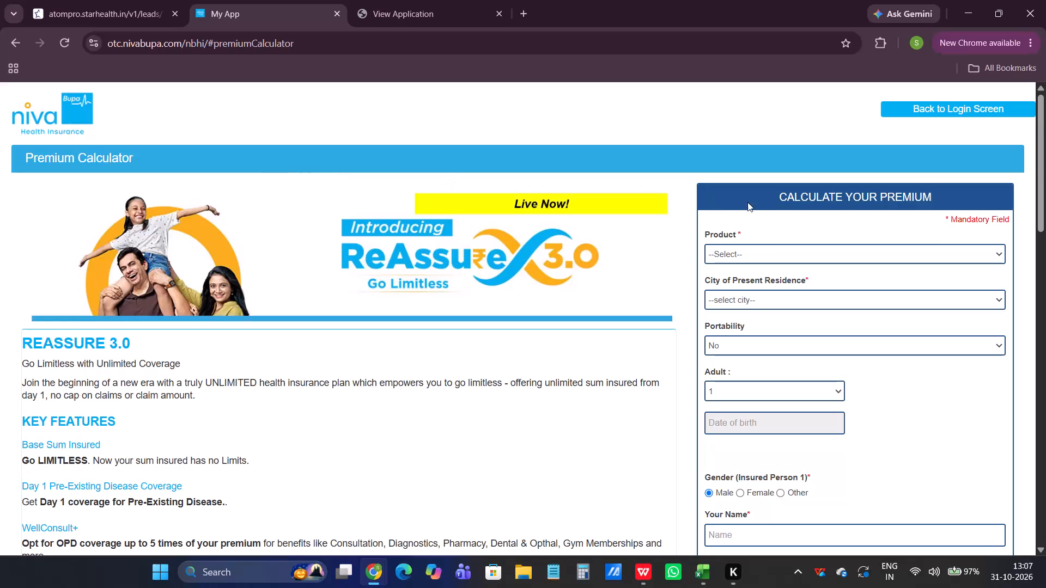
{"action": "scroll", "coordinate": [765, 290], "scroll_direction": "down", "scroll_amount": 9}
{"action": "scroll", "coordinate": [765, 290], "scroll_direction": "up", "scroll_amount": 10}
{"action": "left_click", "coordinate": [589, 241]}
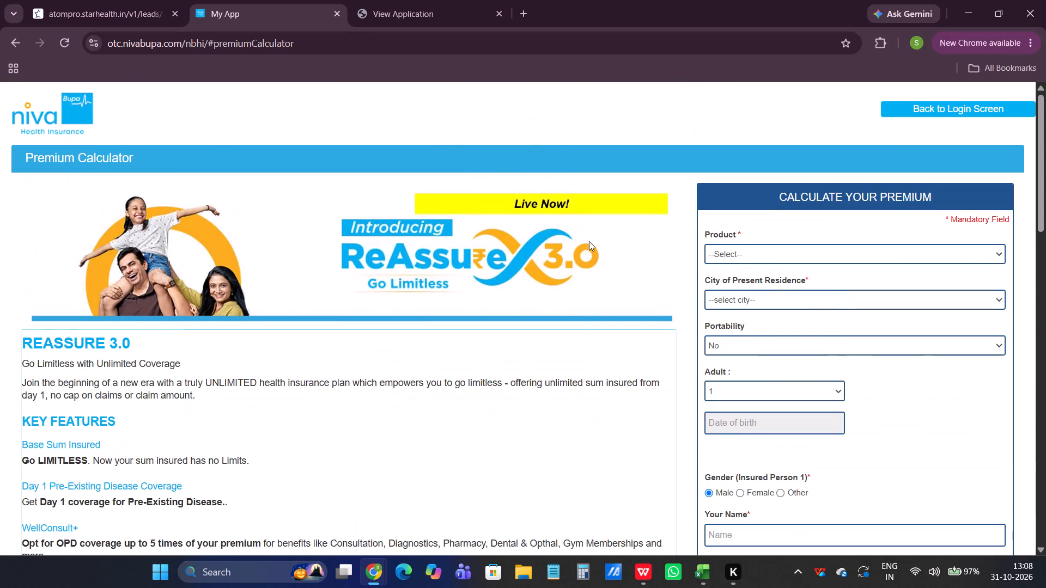